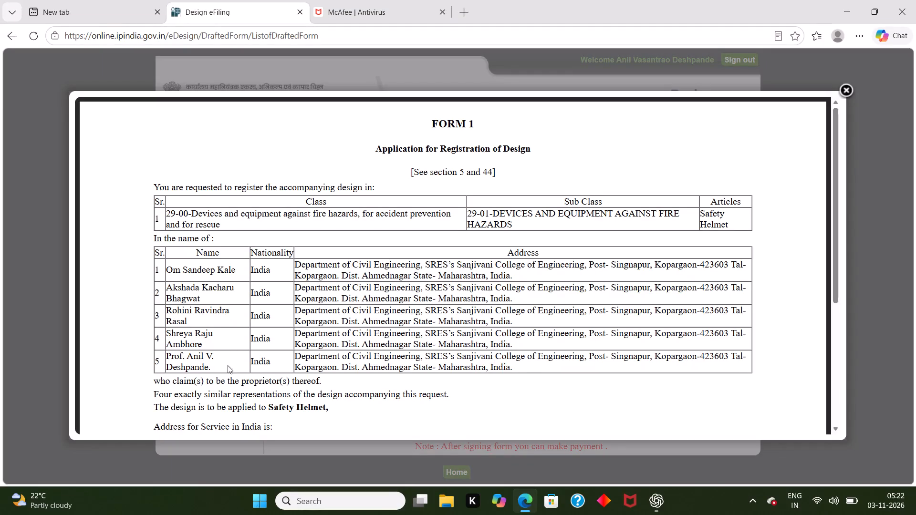
# Review the rest of the Form 1 preview for the Safety Helmet design, including the declaration and signature, and close it.
pyautogui.scroll(-5, 628, 275)
pyautogui.scroll(-1, 763, 186)
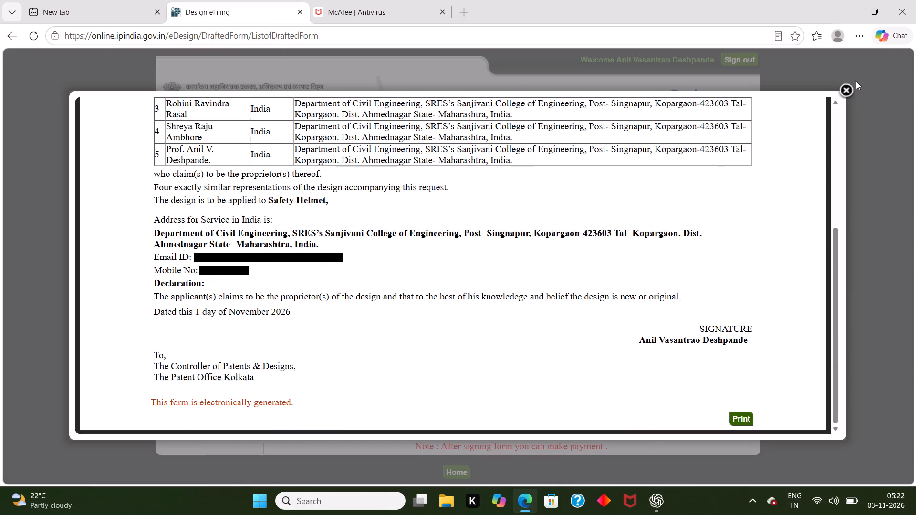
pyautogui.click(849, 90)
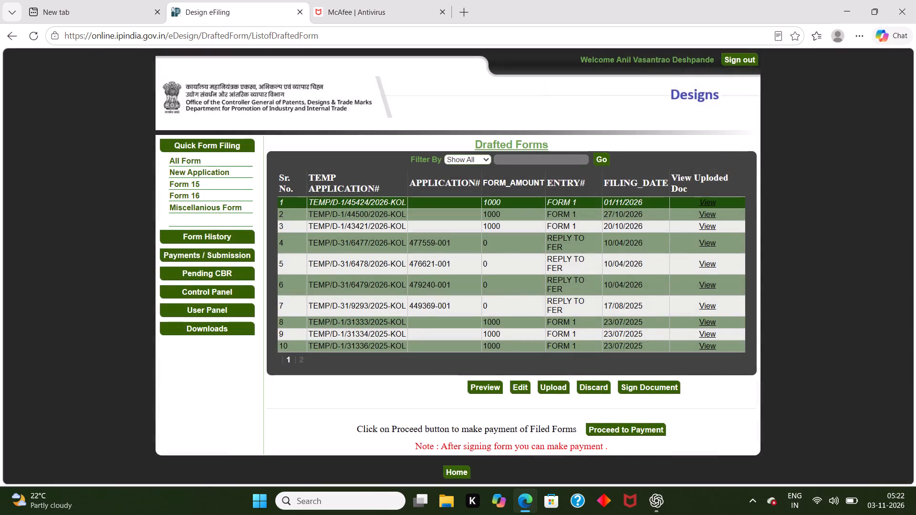
# In the document uploads for draft TEMP/D-1/45424/2026-KOL, remove the first of the two uploaded files listed as Other Documents.
pyautogui.click(558, 391)
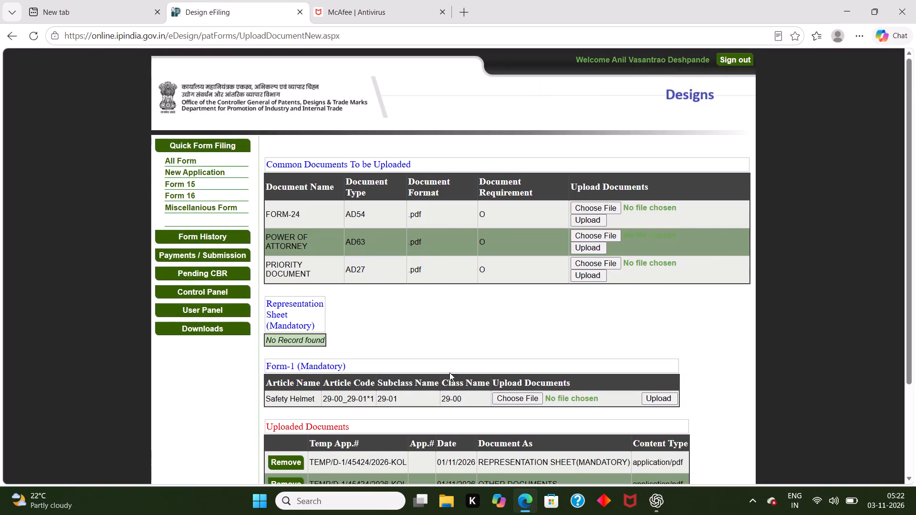
pyautogui.scroll(-2, 355, 290)
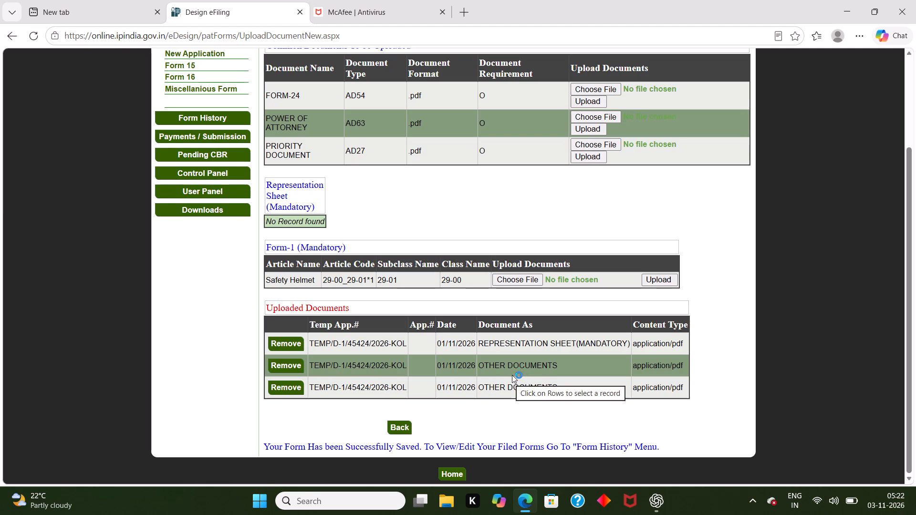
pyautogui.click(277, 361)
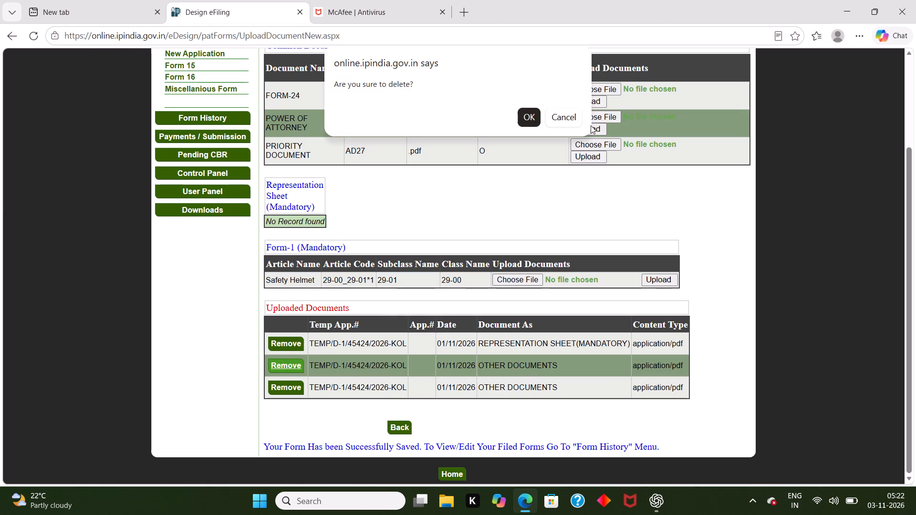
pyautogui.click(525, 116)
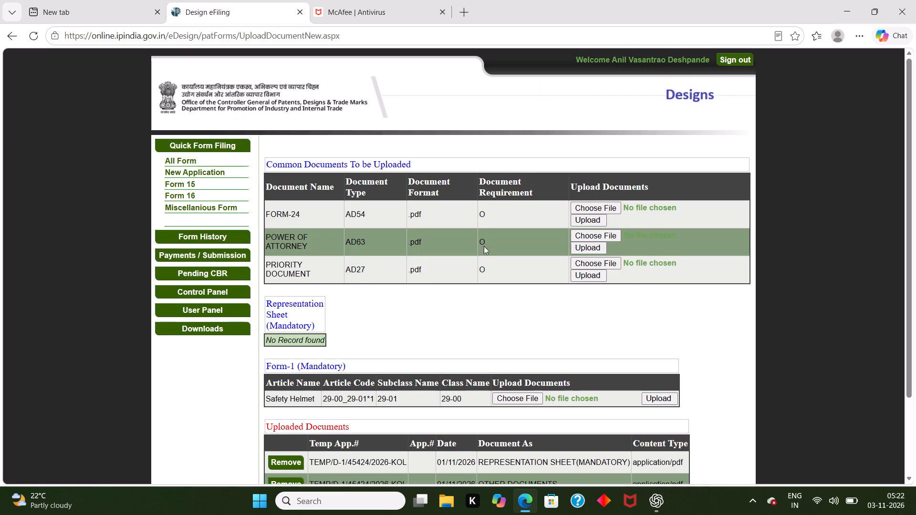
pyautogui.scroll(-4, 479, 252)
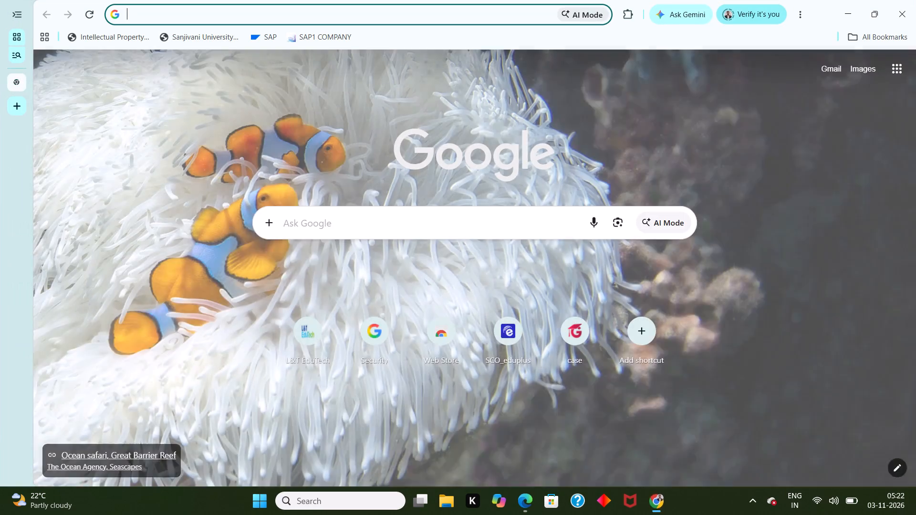
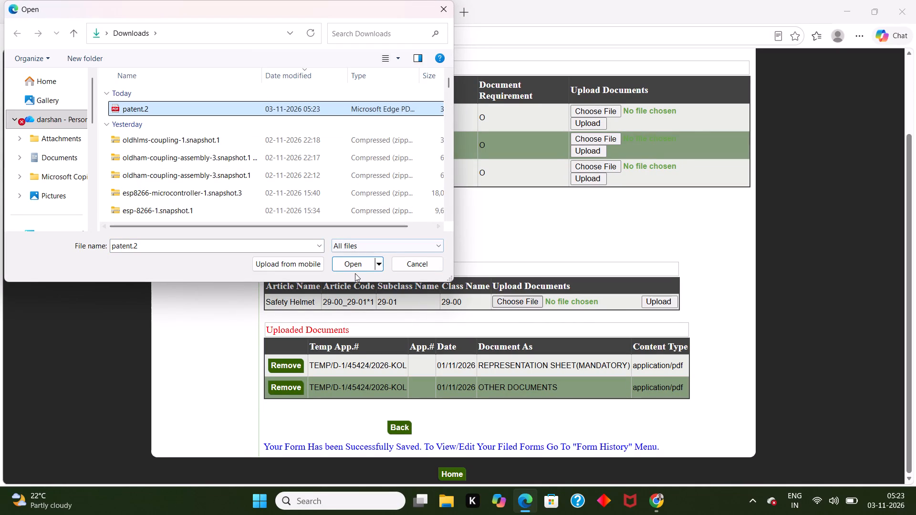
# Upload patent.2.pdf from the Downloads folder as the mandatory Form-1 document for the Safety Helmet article.
pyautogui.click(356, 266)
pyautogui.click(654, 301)
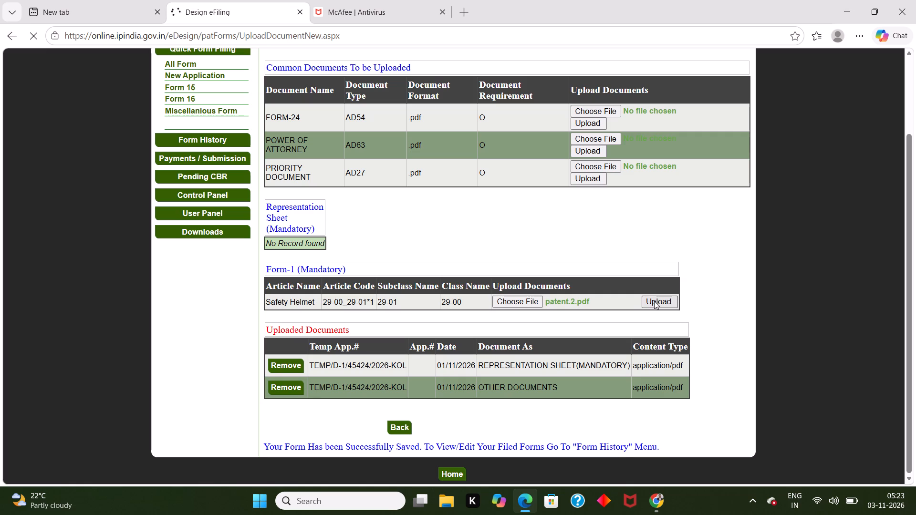
# Complete the upload of patent.2.pdf as the mandatory Form-1 document for the Safety Helmet design.
pyautogui.click(564, 107)
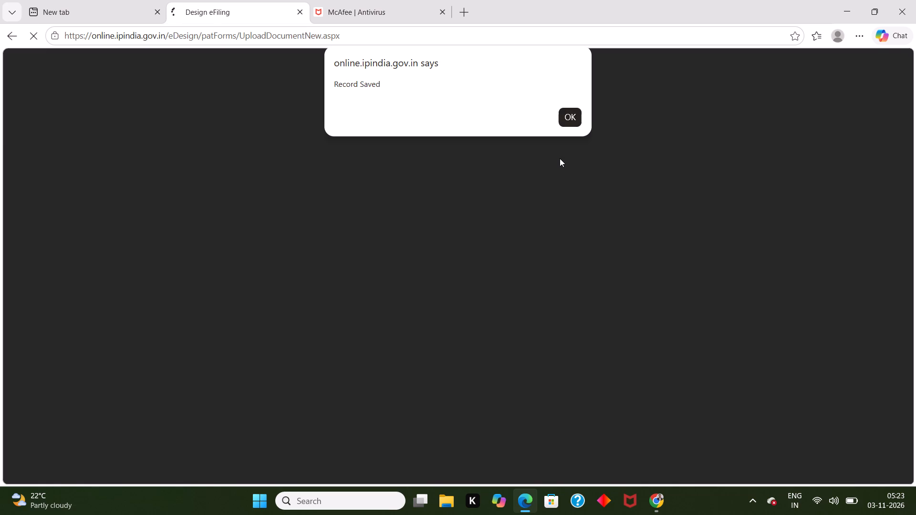
pyautogui.click(570, 113)
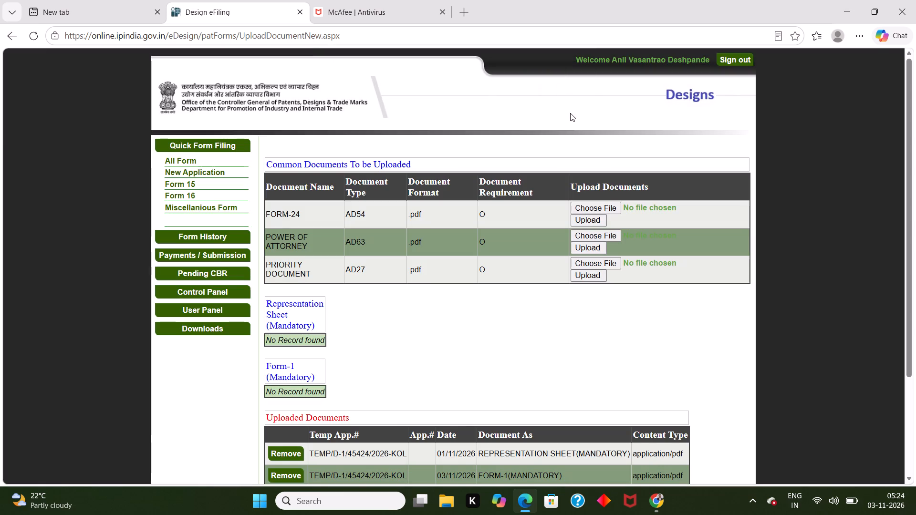
# Check the draft's uploaded documents, return to the portal home page and open the list of drafted forms.
pyautogui.scroll(-5, 560, 236)
pyautogui.scroll(1, 558, 237)
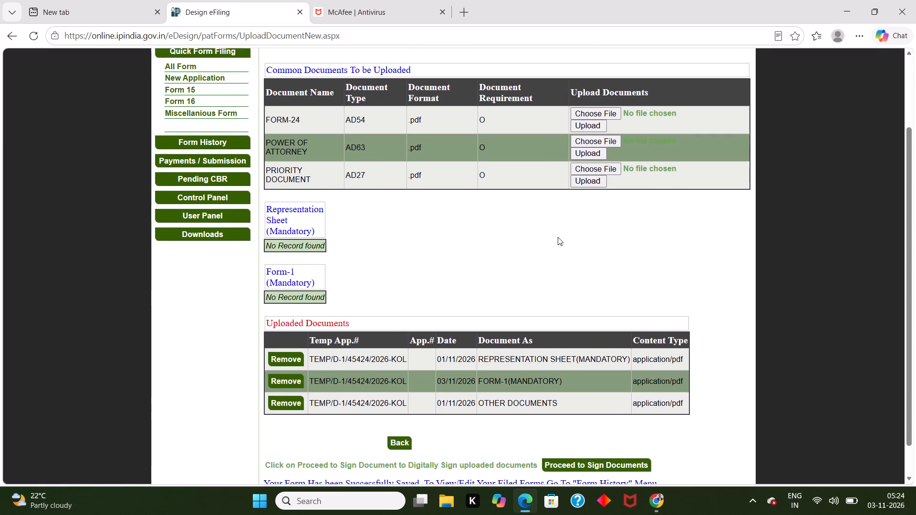
pyautogui.scroll(-4, 558, 237)
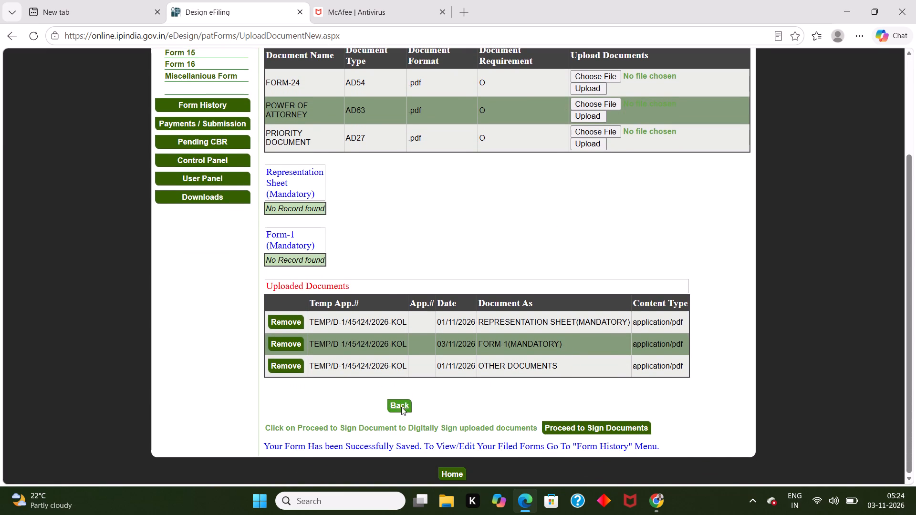
pyautogui.click(452, 472)
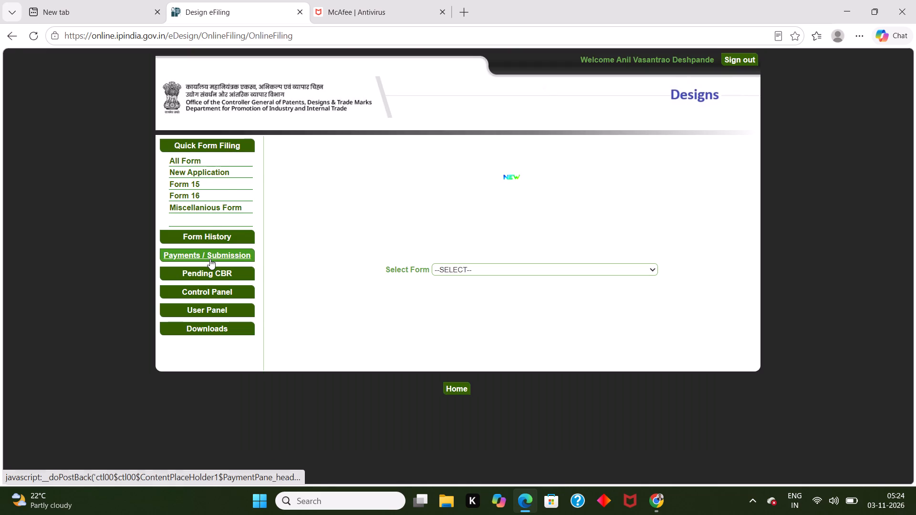
pyautogui.click(211, 234)
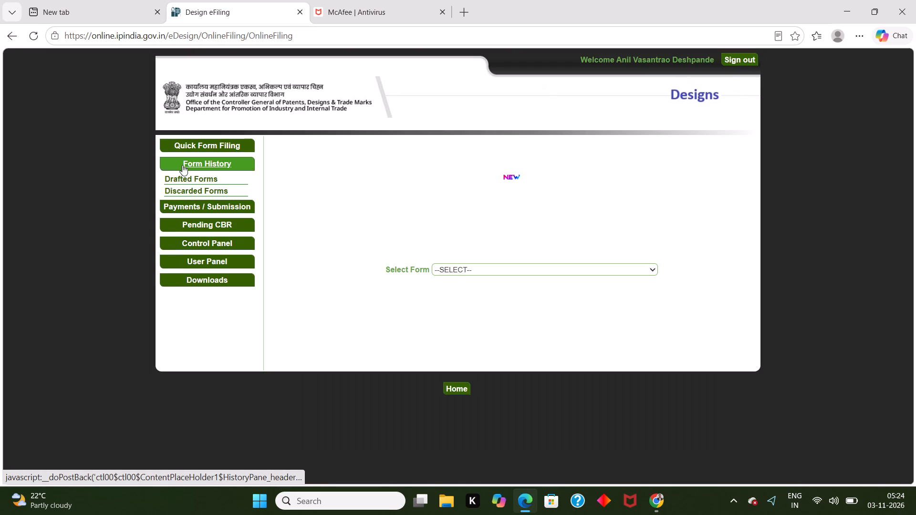
pyautogui.click(184, 180)
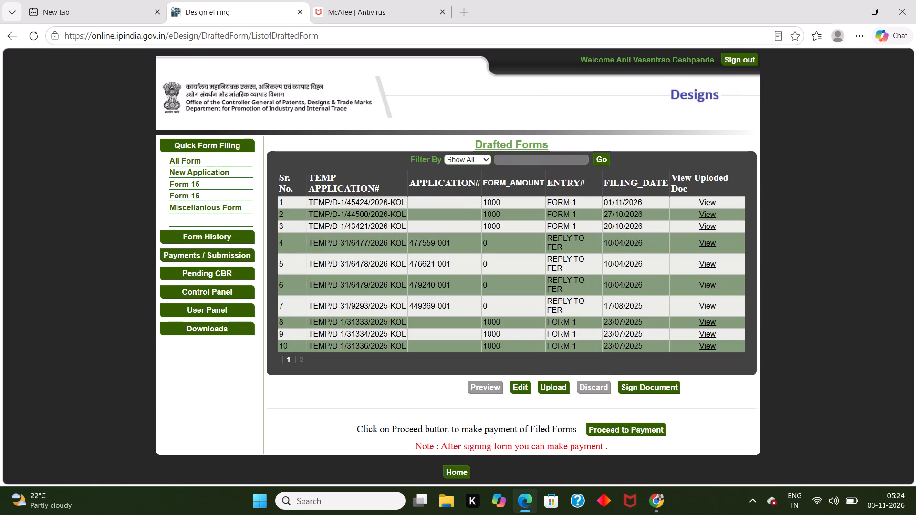
pyautogui.click(350, 198)
pyautogui.click(491, 387)
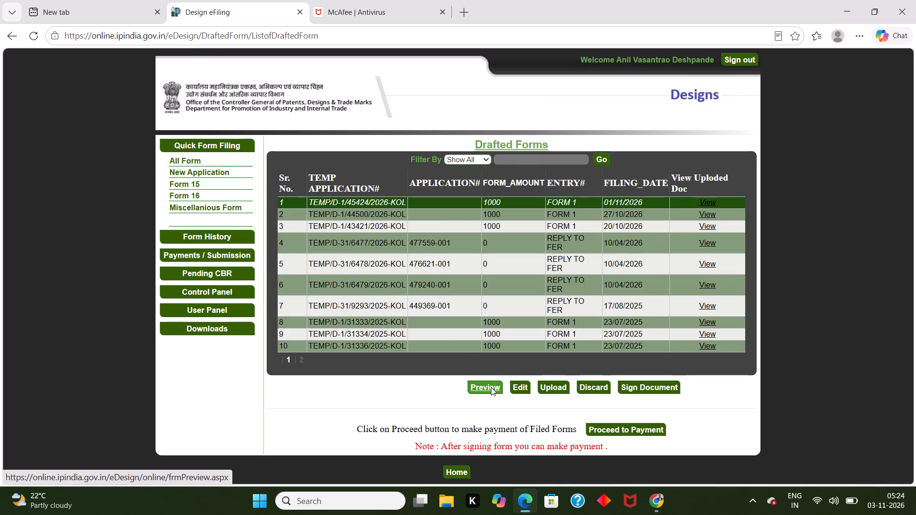
pyautogui.scroll(-1, 252, 305)
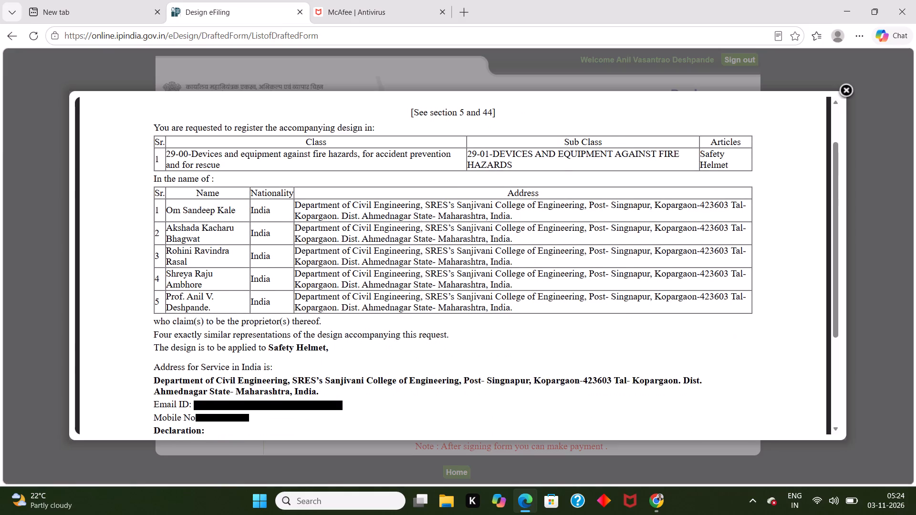
pyautogui.click(848, 87)
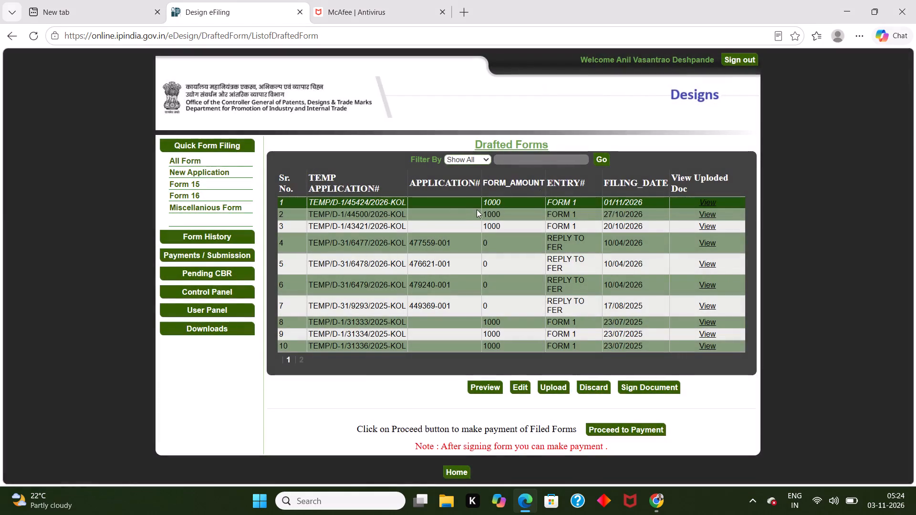
# Preview the Form 1 of drafts TEMP/D-1/44500/2026-KOL and TEMP/D-1/43421/2026-KOL in turn, closing each preview.
pyautogui.click(458, 211)
pyautogui.click(476, 387)
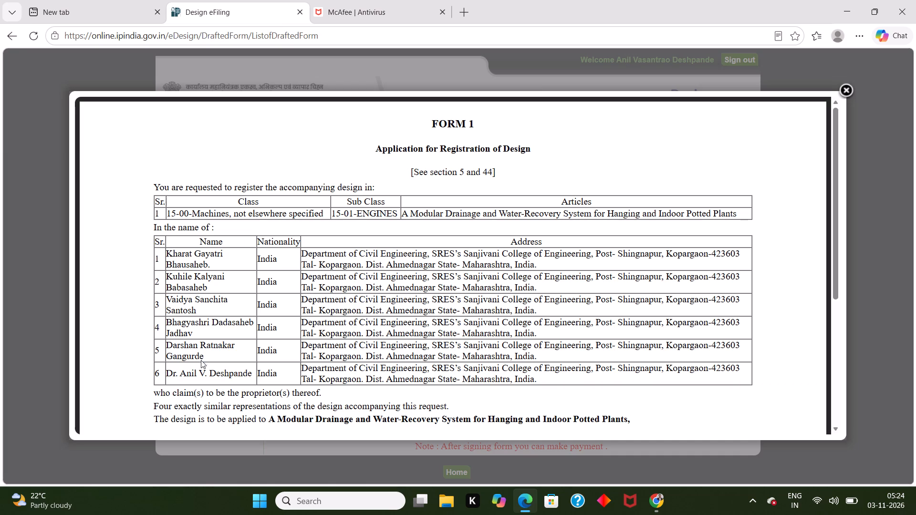
pyautogui.click(848, 89)
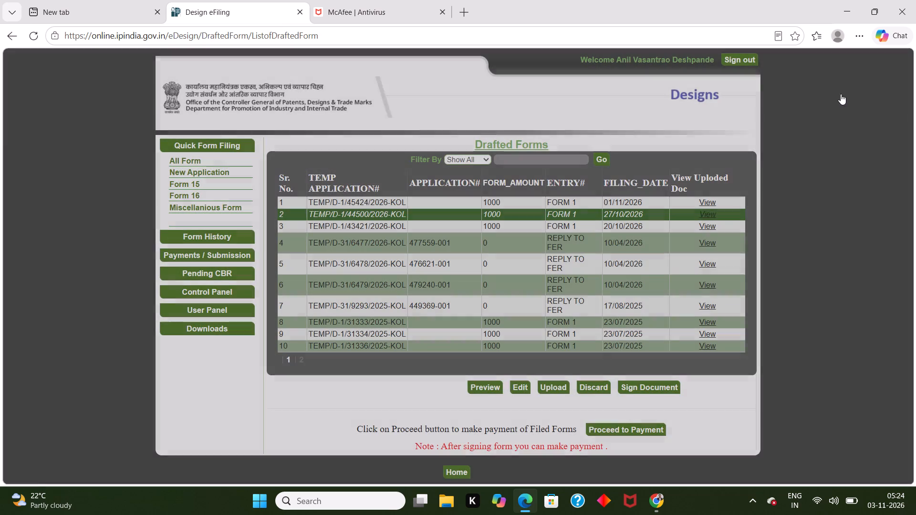
pyautogui.click(382, 223)
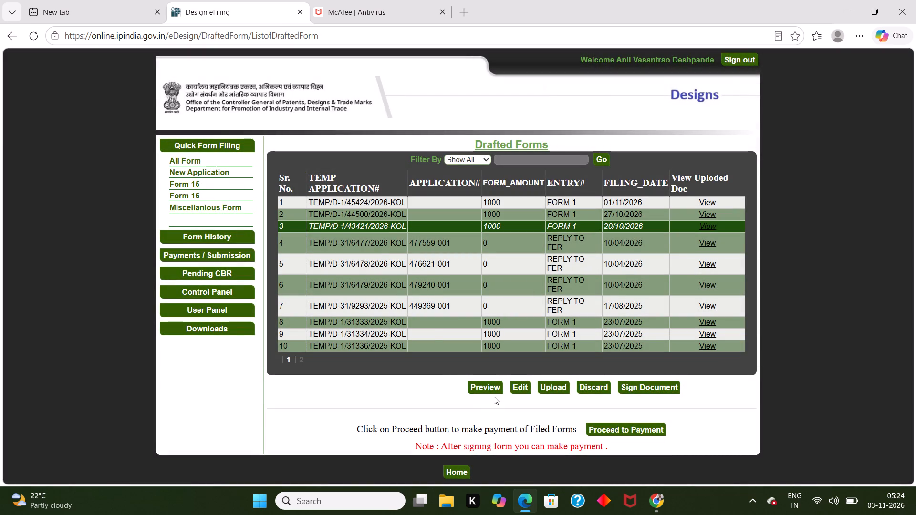
pyautogui.click(495, 387)
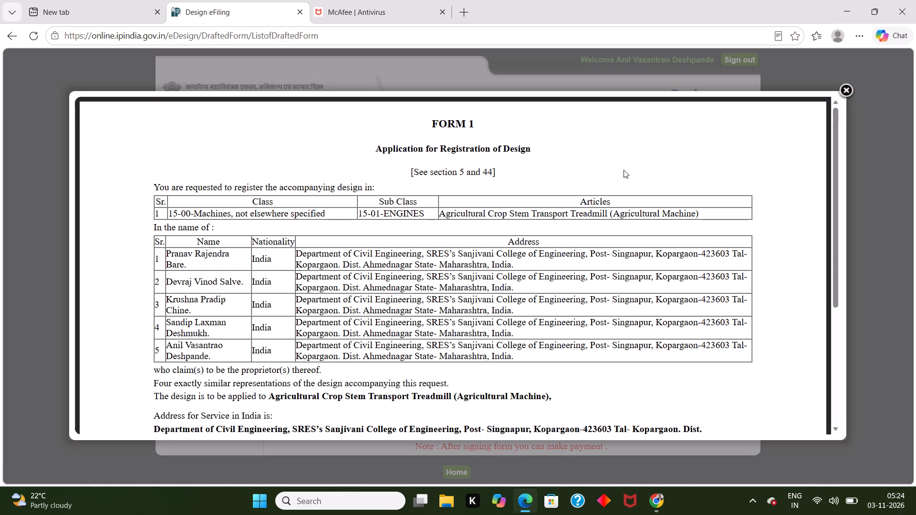
pyautogui.click(847, 88)
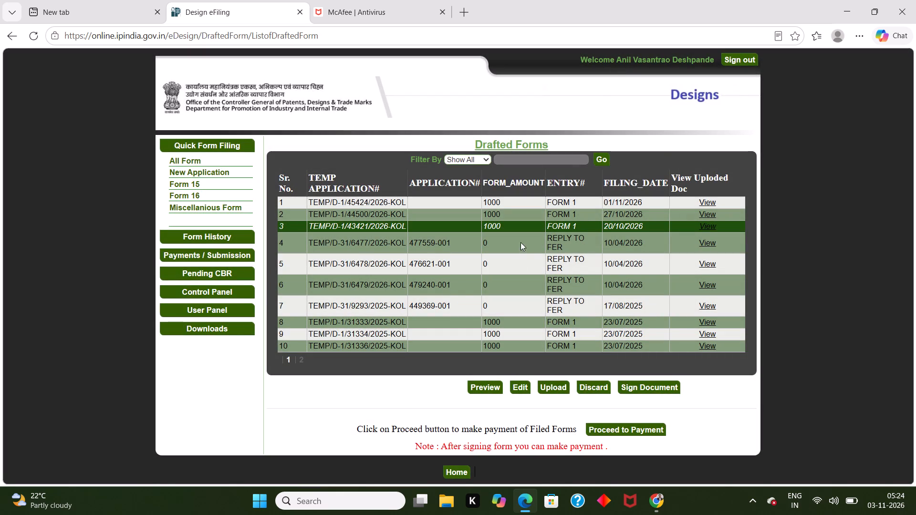
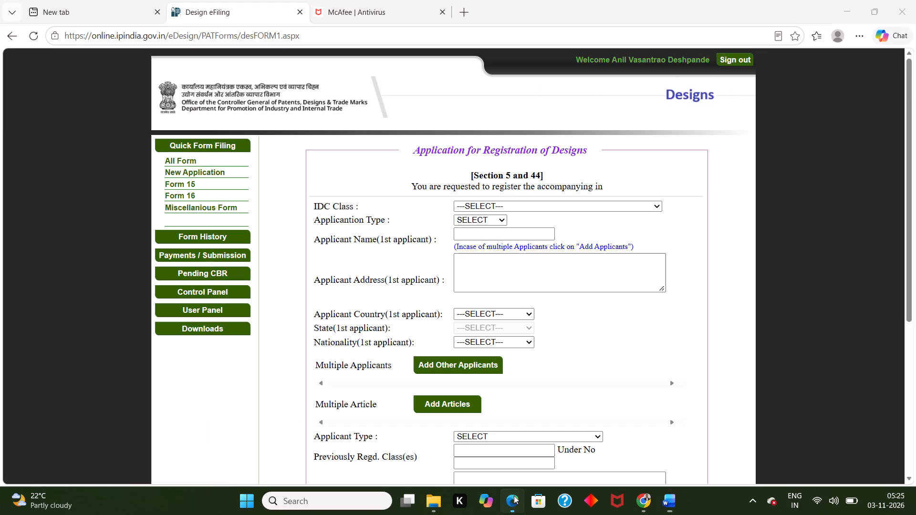
# Expand the portal's Form History section to reach the drafted forms.
pyautogui.click(199, 236)
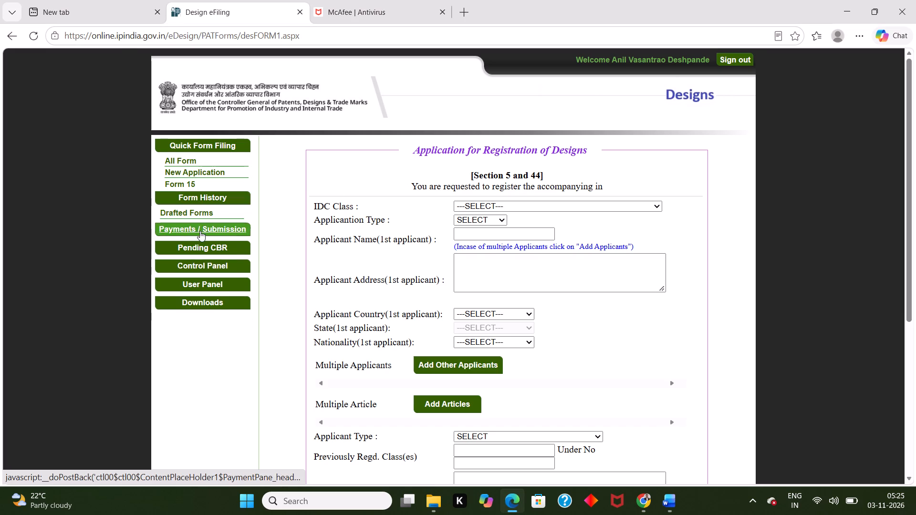
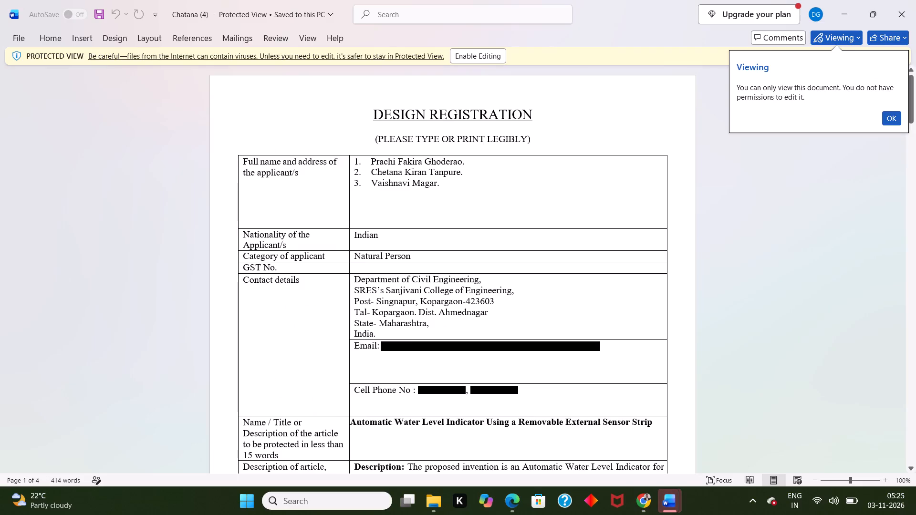
# Examine the Chatana (4) design registration document, including applicant details, article description and the seven product views.
pyautogui.scroll(-4, 409, 214)
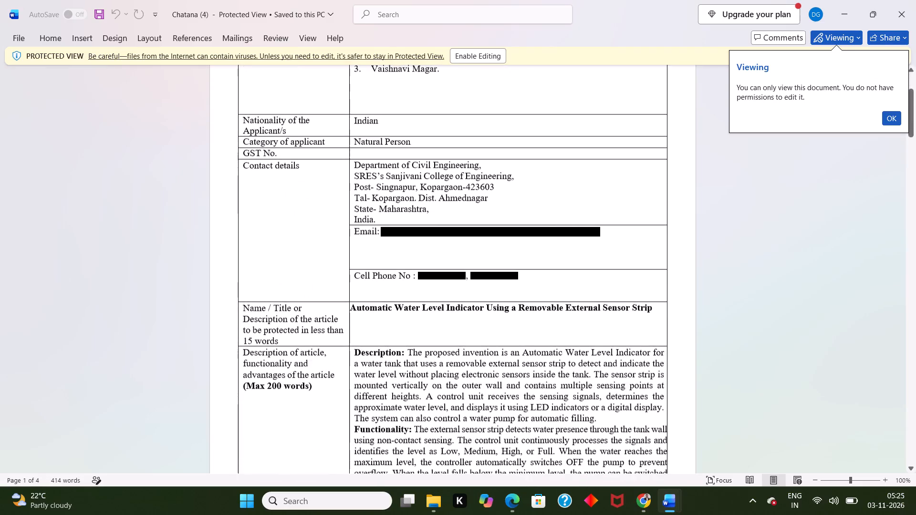
pyautogui.scroll(2, 409, 214)
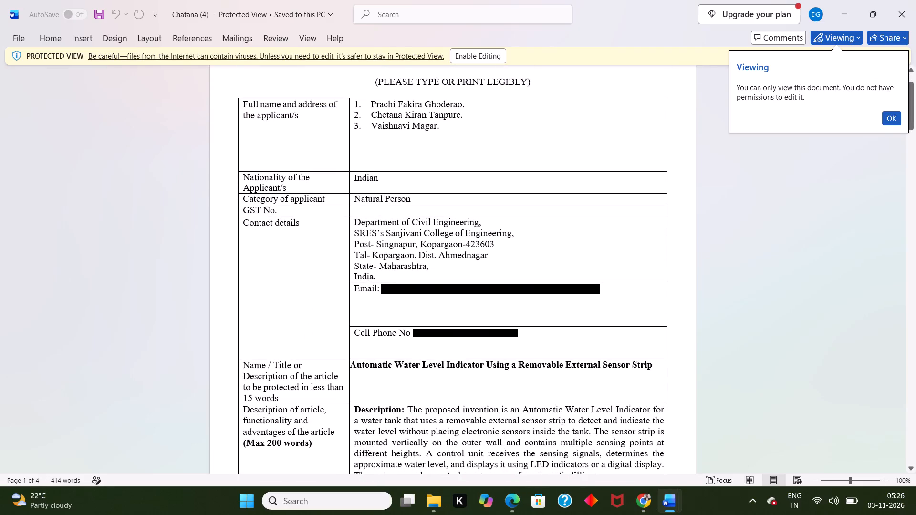
pyautogui.scroll(-17, 409, 214)
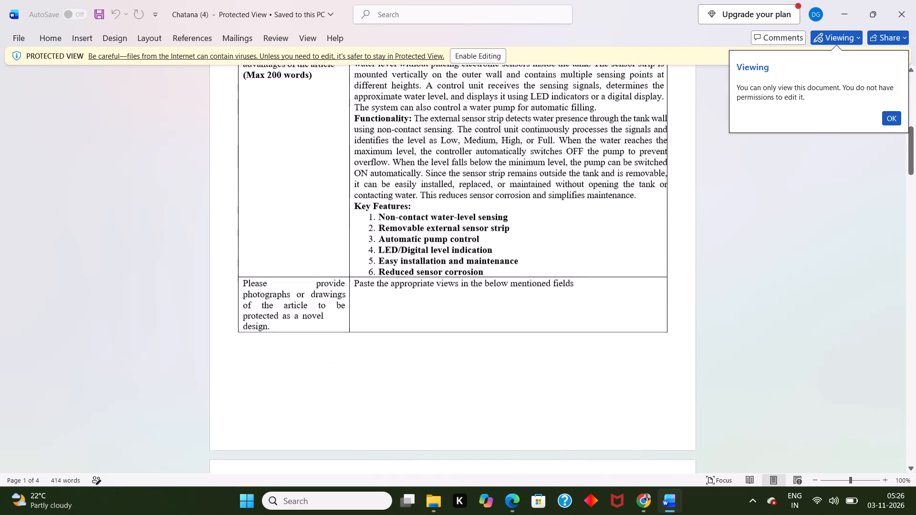
pyautogui.scroll(-20, 416, 208)
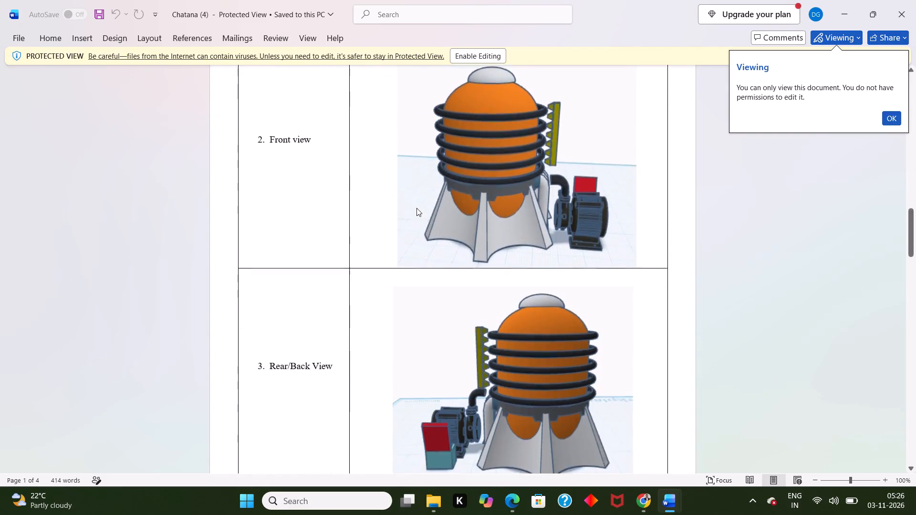
pyautogui.scroll(-11, 416, 209)
pyautogui.scroll(-17, 416, 214)
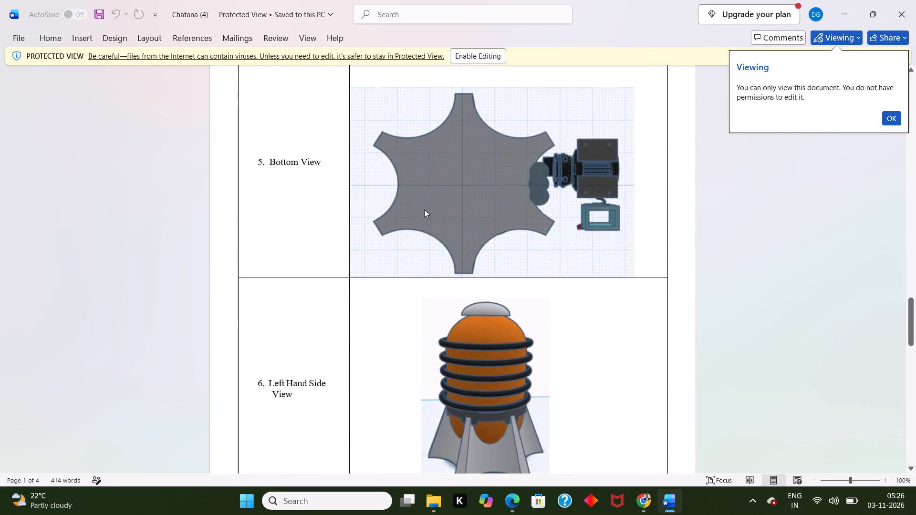
pyautogui.scroll(-3, 424, 209)
pyautogui.scroll(3, 425, 209)
pyautogui.scroll(-17, 425, 209)
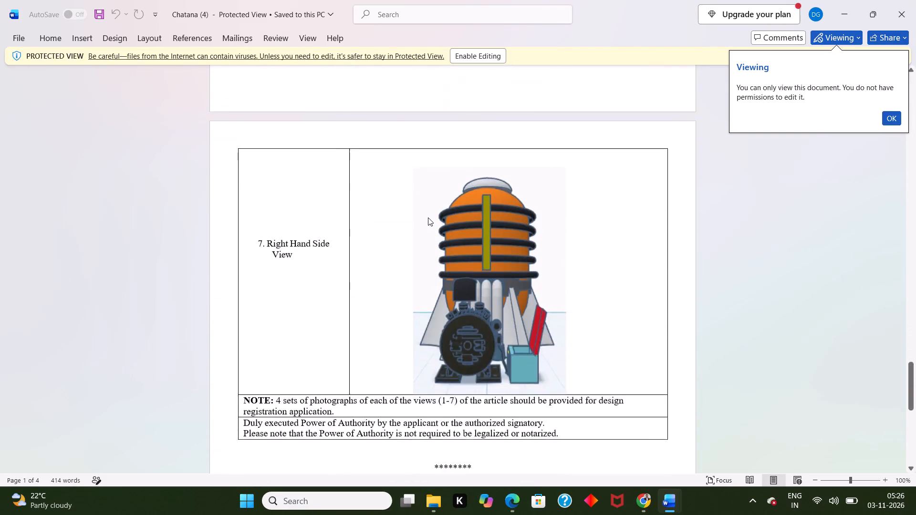
pyautogui.scroll(-8, 428, 217)
pyautogui.scroll(-20, 430, 215)
pyautogui.scroll(-1, 430, 215)
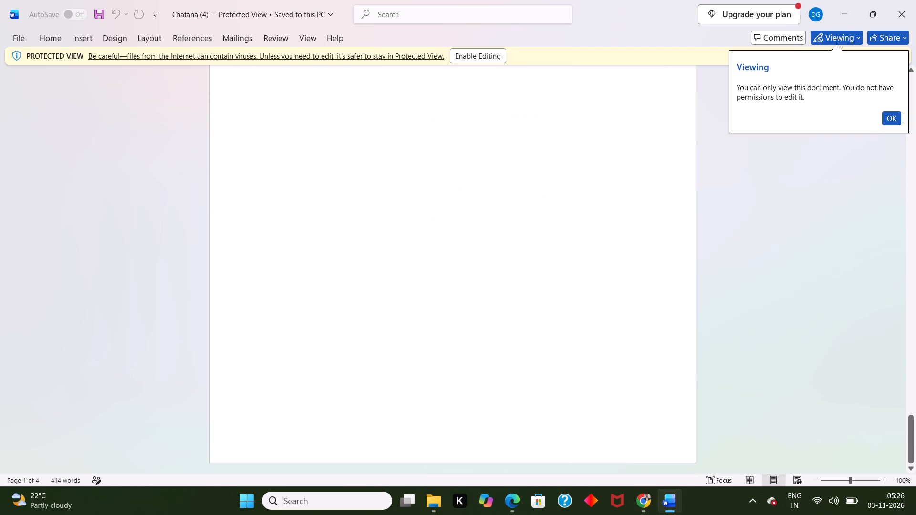
pyautogui.scroll(20, 433, 210)
pyautogui.scroll(1, 433, 210)
pyautogui.scroll(-1, 432, 210)
pyautogui.scroll(16, 432, 210)
pyautogui.scroll(-1, 432, 210)
pyautogui.scroll(12, 432, 210)
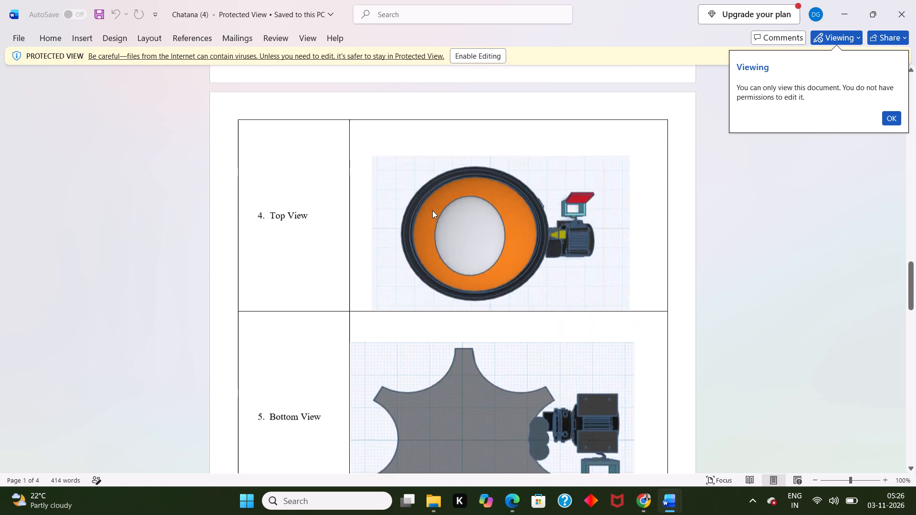
pyautogui.scroll(9, 432, 210)
pyautogui.scroll(-1, 432, 210)
pyautogui.scroll(12, 432, 210)
pyautogui.scroll(-1, 432, 210)
pyautogui.scroll(15, 432, 210)
pyautogui.scroll(-1, 432, 210)
pyautogui.scroll(9, 432, 210)
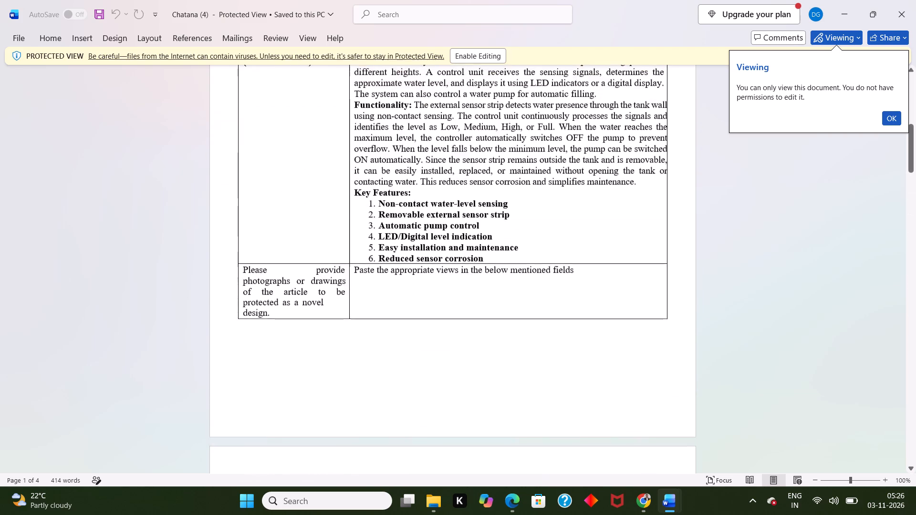
pyautogui.scroll(17, 432, 210)
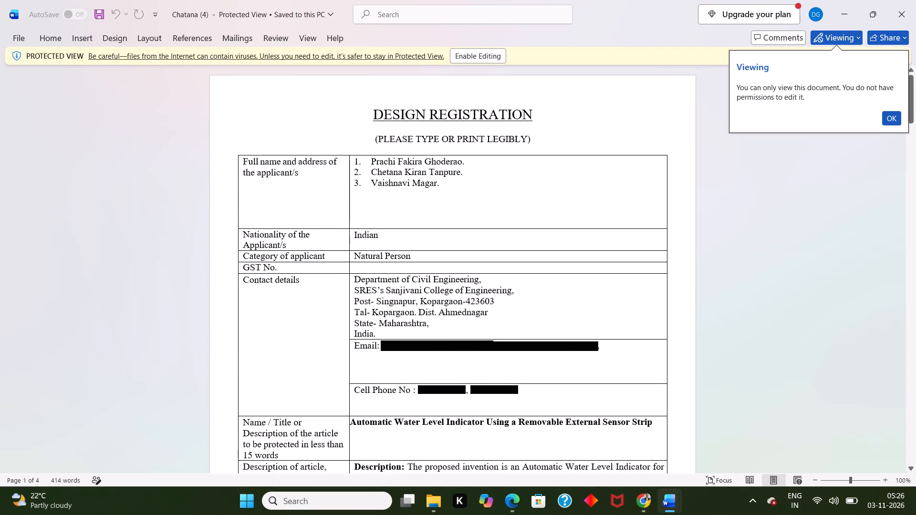
# Enable editing in the Chatana (4) document and place the cursor after the third applicant's name.
pyautogui.click(493, 50)
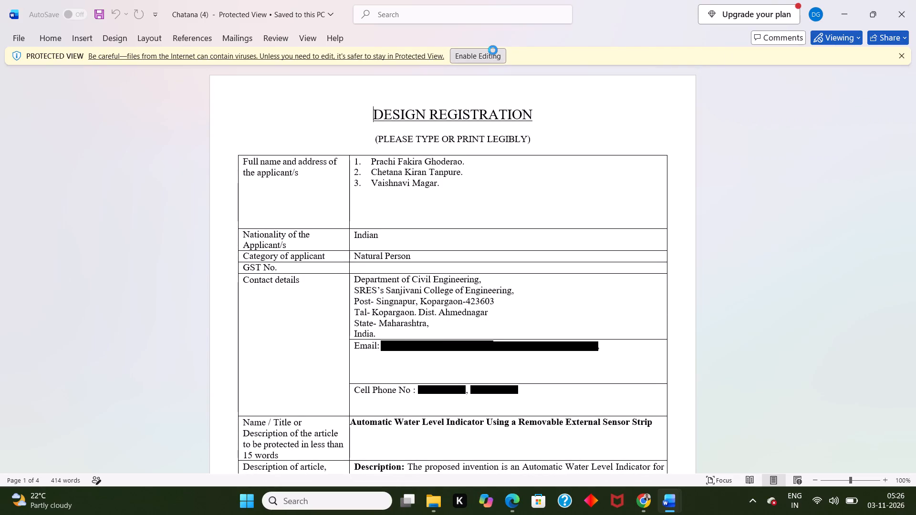
pyautogui.click(468, 165)
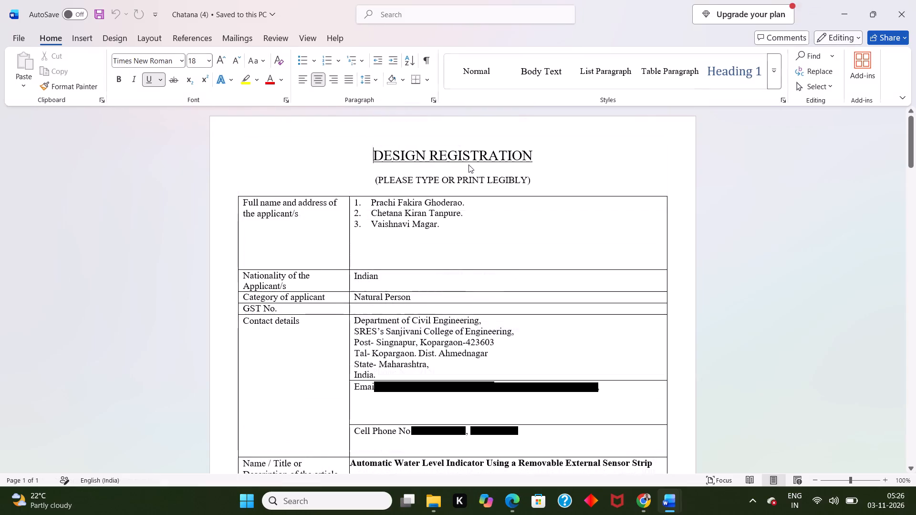
pyautogui.click(450, 224)
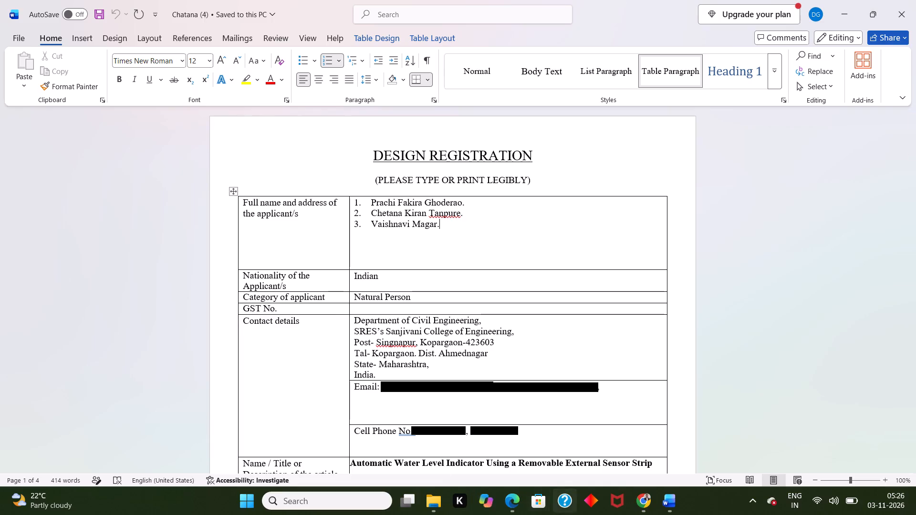
# Switch to File Explorer, search the Downloads folder for "tanpure" and open the Chatana (3) document.
pyautogui.click(436, 502)
pyautogui.click(736, 37)
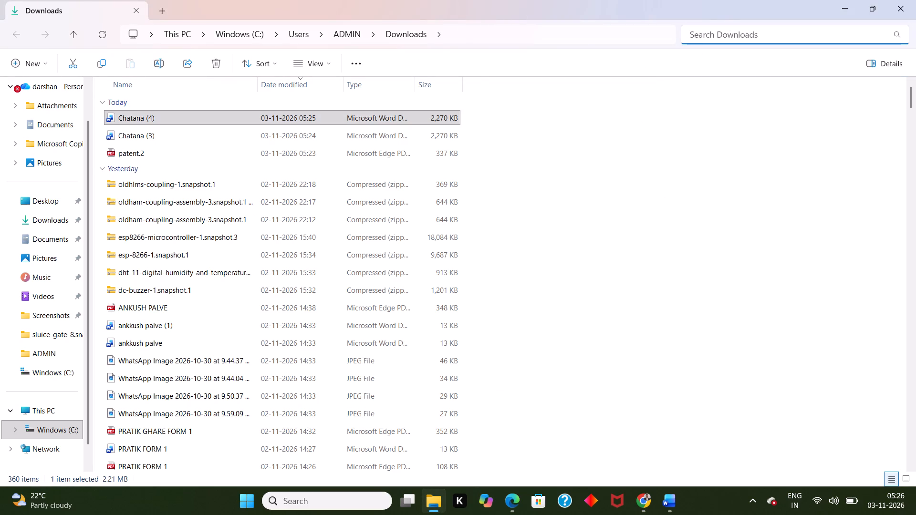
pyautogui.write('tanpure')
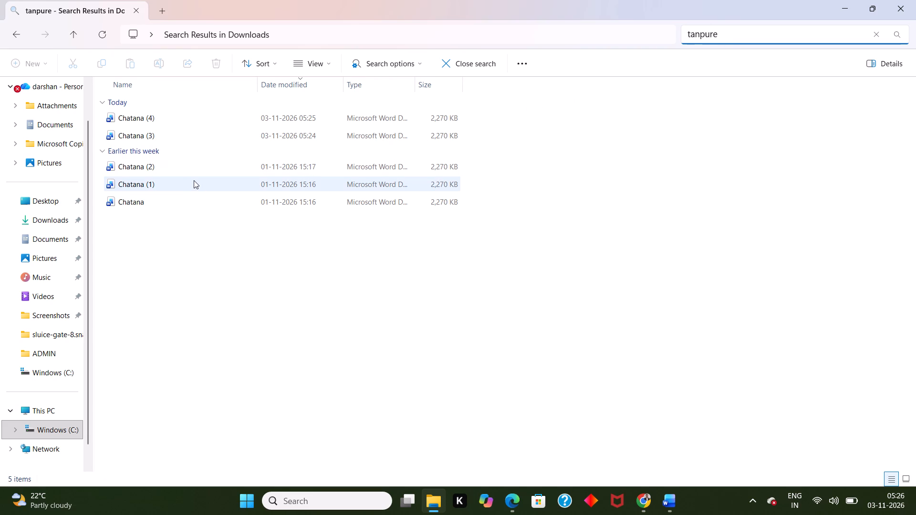
pyautogui.doubleClick(189, 134)
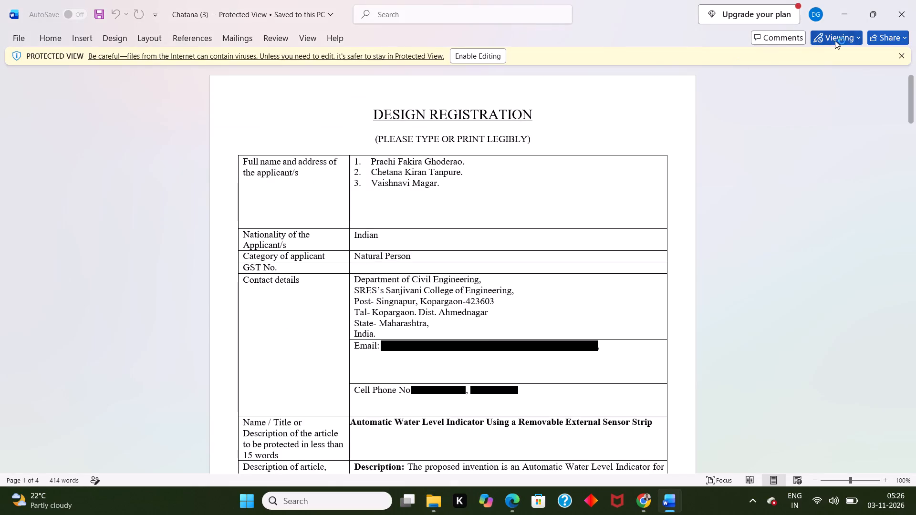
# Return to the Downloads search results and open the Chatana (2) document.
pyautogui.click(437, 500)
pyautogui.doubleClick(200, 169)
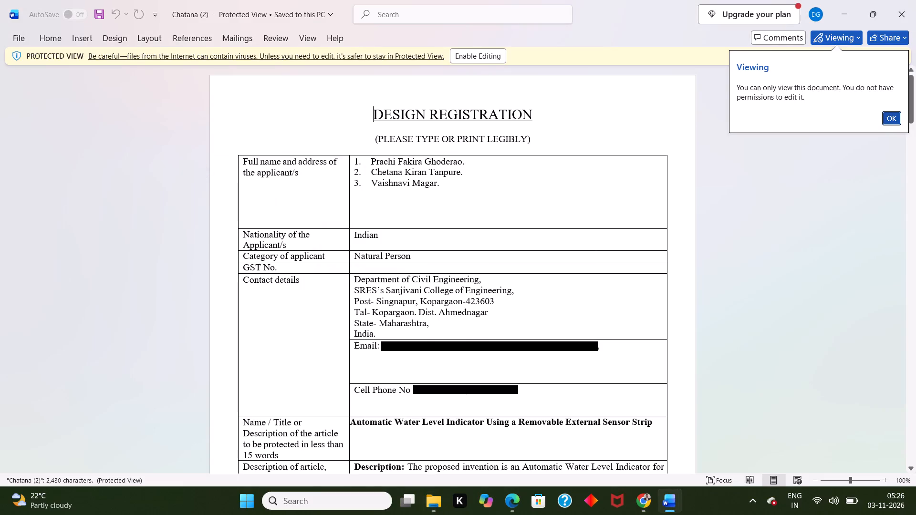
# Examine the Chatana (2) document from the applicant details through the article description, product views and closing notes.
pyautogui.scroll(-8, 569, 250)
pyautogui.scroll(-7, 533, 279)
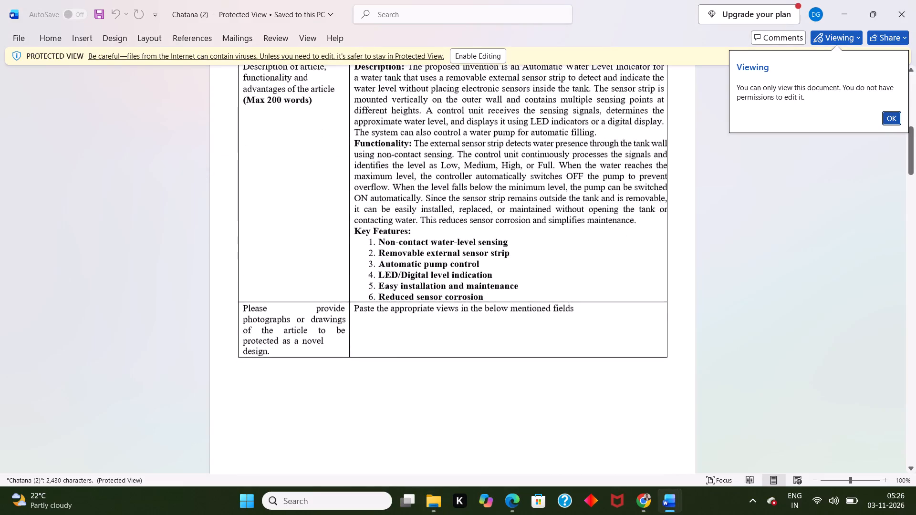
pyautogui.scroll(7, 529, 290)
pyautogui.scroll(-20, 529, 290)
pyautogui.scroll(-2, 529, 290)
pyautogui.scroll(1, 537, 304)
pyautogui.scroll(-16, 537, 304)
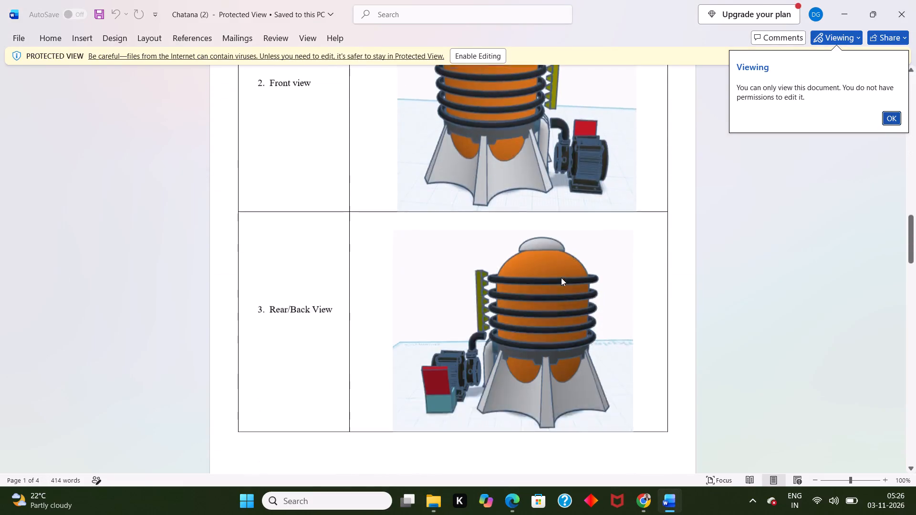
pyautogui.scroll(-16, 561, 278)
pyautogui.scroll(-20, 556, 313)
pyautogui.scroll(-1, 556, 313)
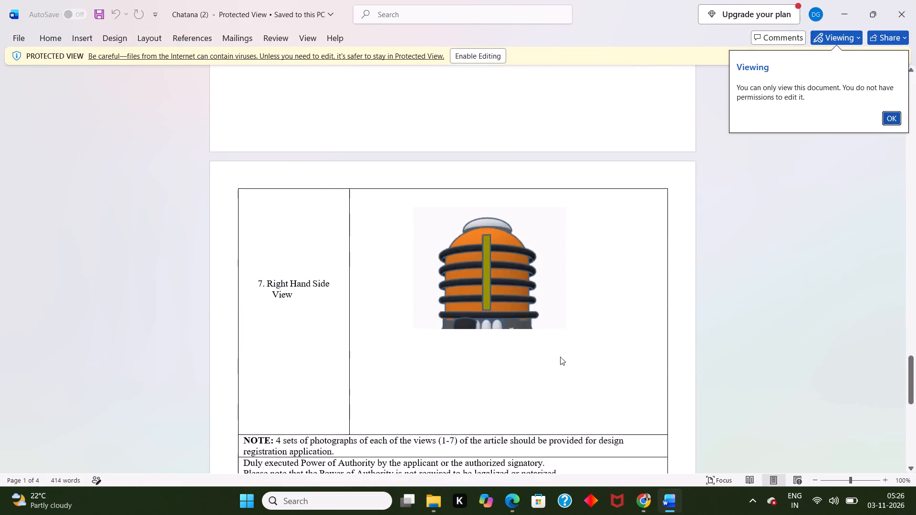
pyautogui.scroll(-18, 562, 364)
pyautogui.scroll(-8, 569, 385)
pyautogui.scroll(12, 570, 389)
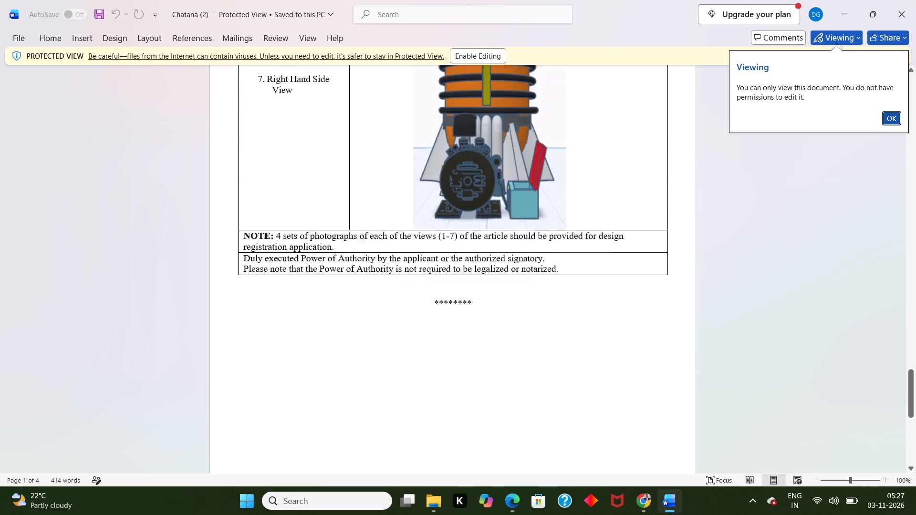
pyautogui.scroll(20, 570, 389)
pyautogui.scroll(19, 570, 389)
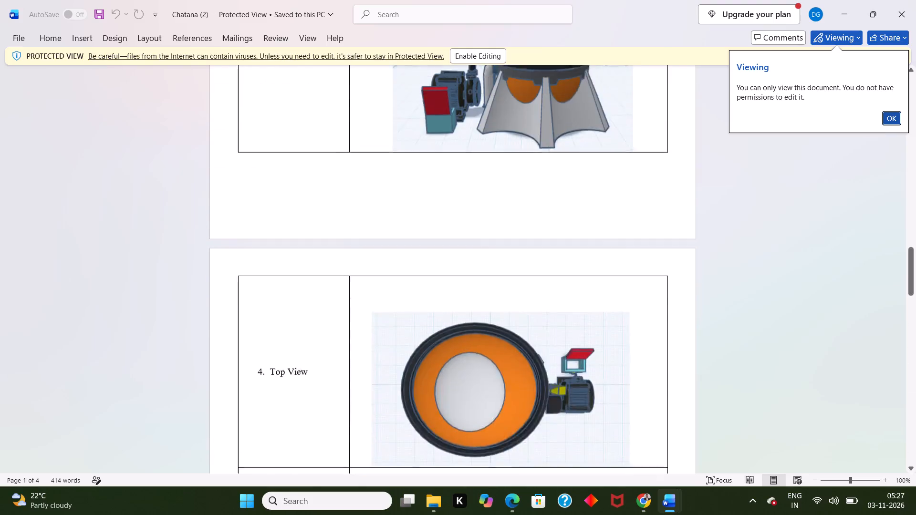
pyautogui.scroll(20, 570, 389)
pyautogui.scroll(15, 570, 389)
pyautogui.scroll(-2, 570, 389)
pyautogui.scroll(5, 570, 389)
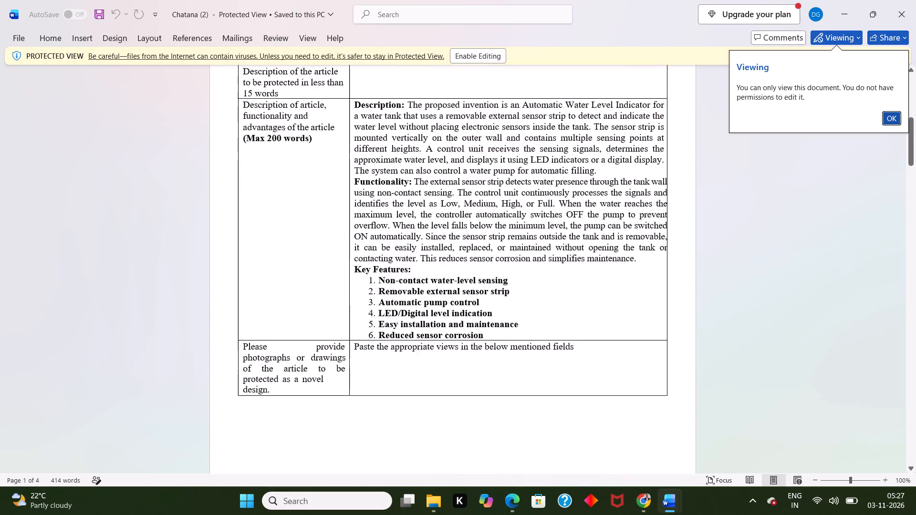
pyautogui.scroll(15, 570, 389)
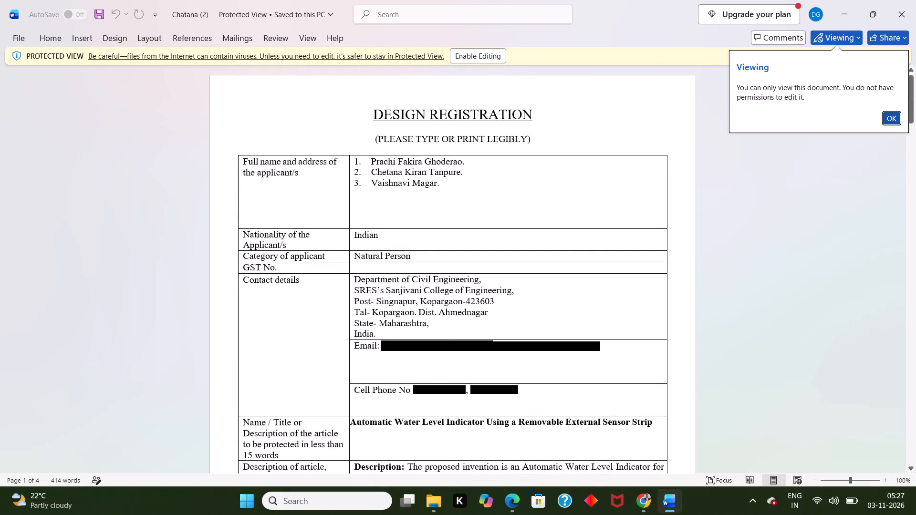
# Enable editing in the Chatana (2) document and add the professor's name as item 4 in the list of applicants.
pyautogui.click(493, 58)
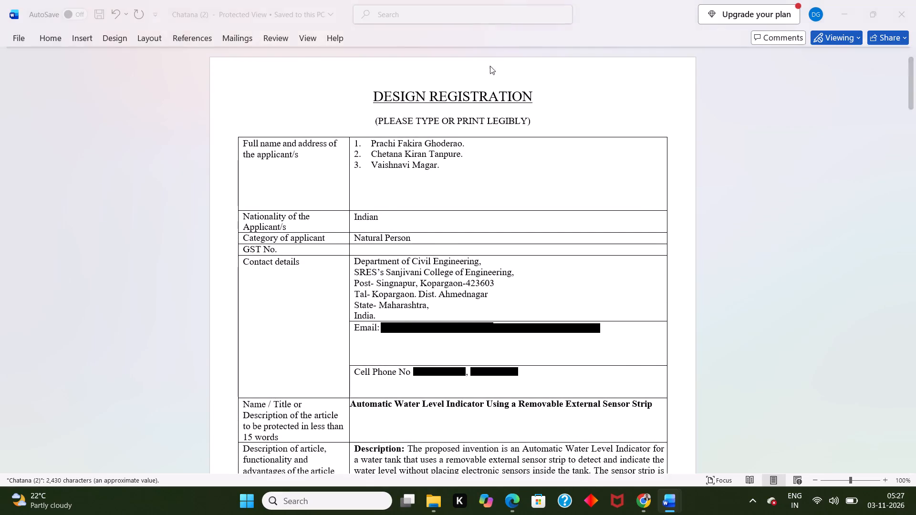
pyautogui.click(363, 247)
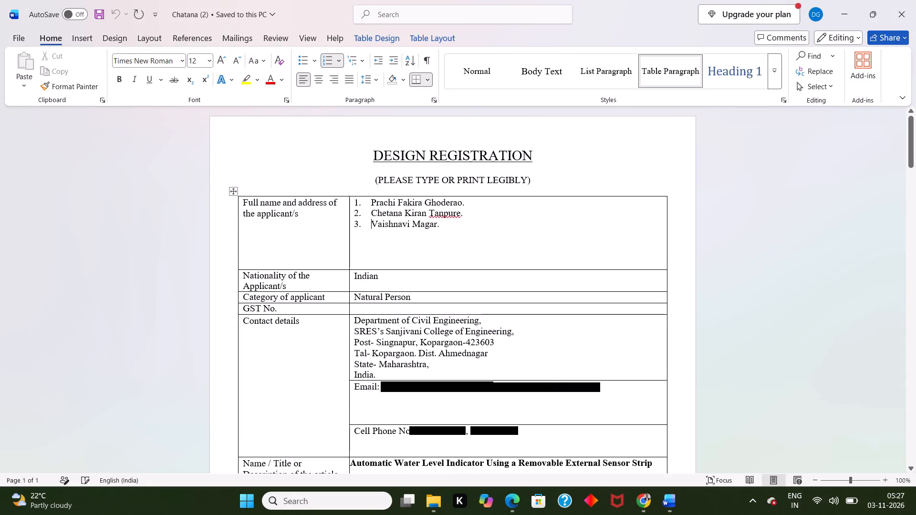
pyautogui.click(449, 222)
pyautogui.press('Return')
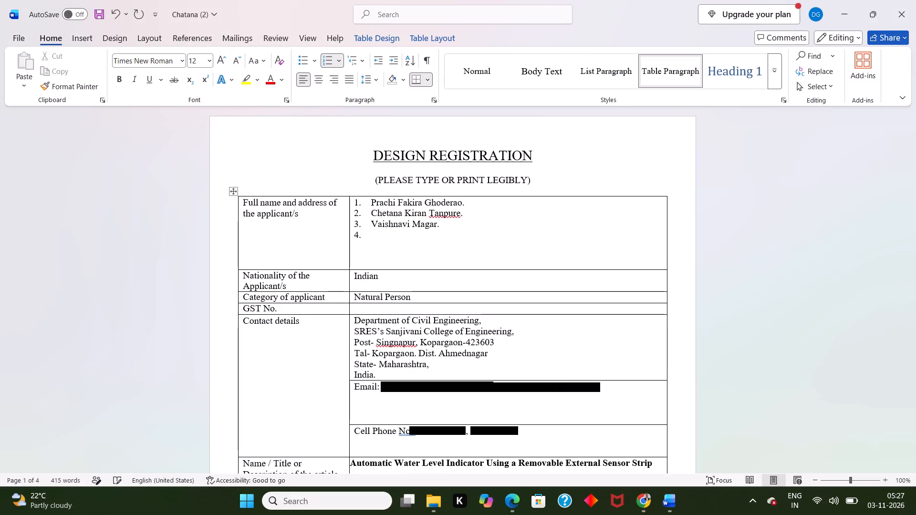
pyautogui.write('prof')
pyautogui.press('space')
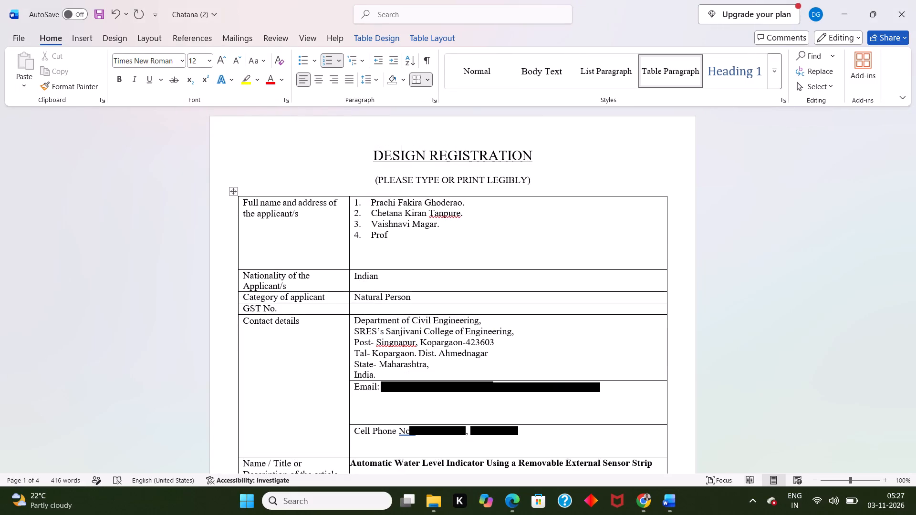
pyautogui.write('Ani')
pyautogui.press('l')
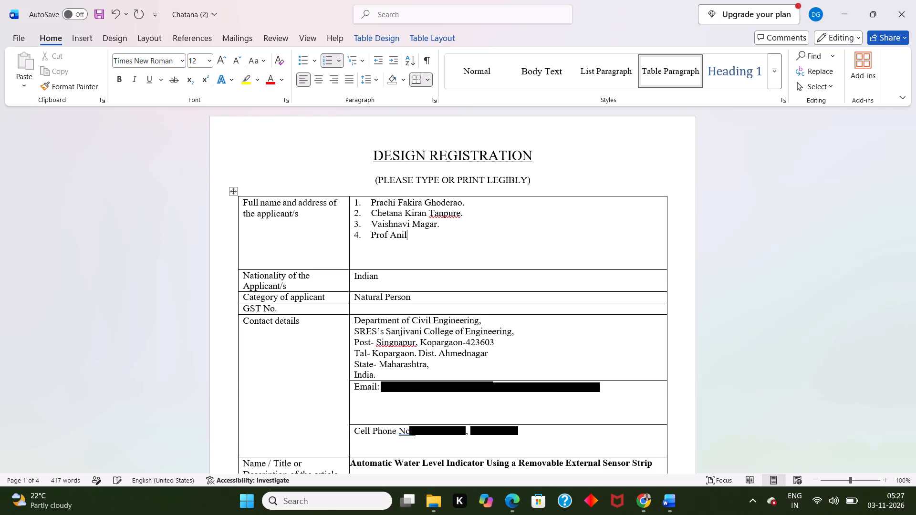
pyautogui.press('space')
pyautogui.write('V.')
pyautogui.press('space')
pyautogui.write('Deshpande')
pyautogui.scroll(-1, 432, 330)
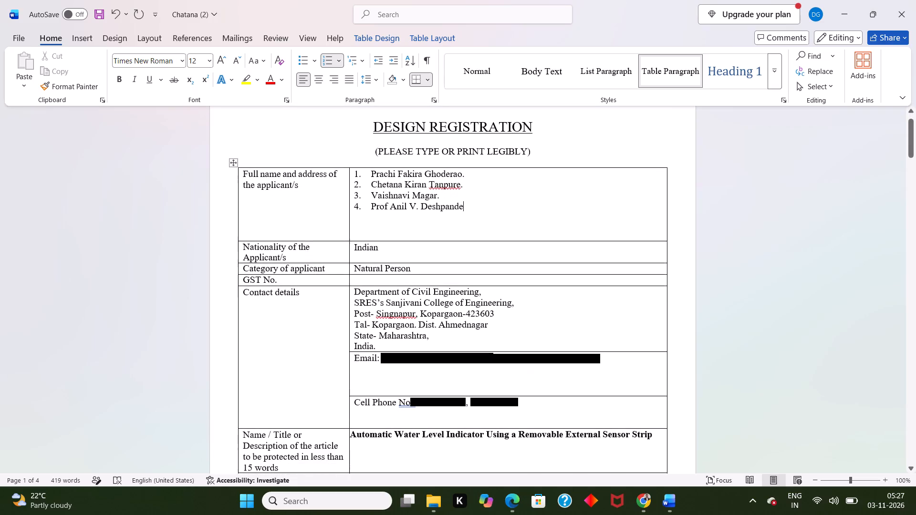
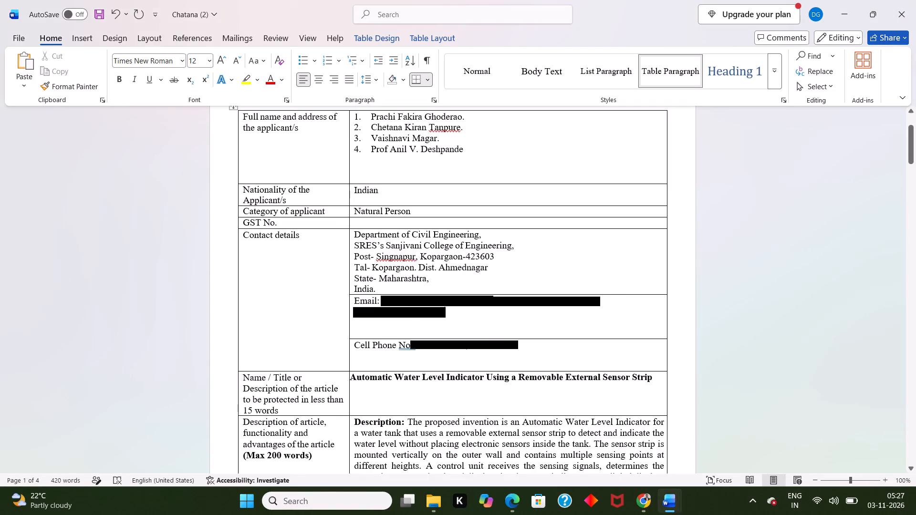
# Turn the last e-mail address in the contact details into a hyperlink, keeping the suggested display text and address.
pyautogui.moveTo(447, 316); pyautogui.dragTo(356, 319)
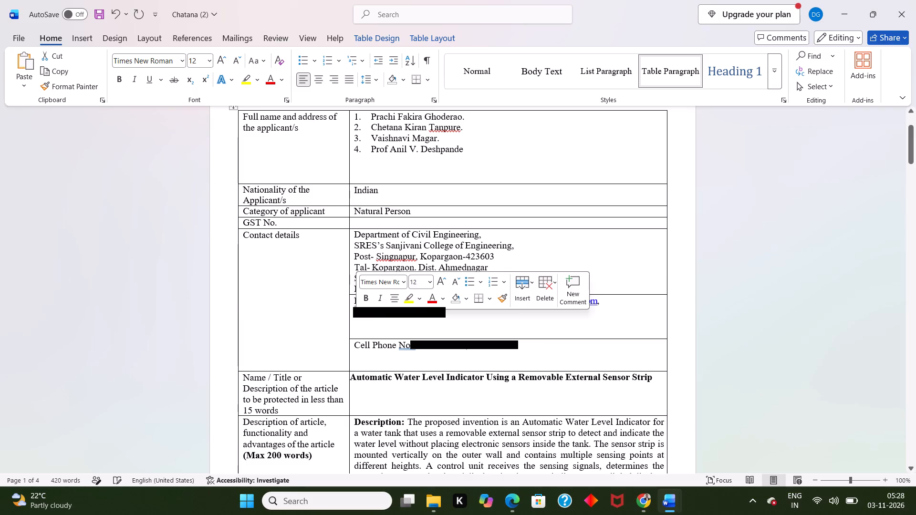
pyautogui.hotkey('ctrl', 'k')
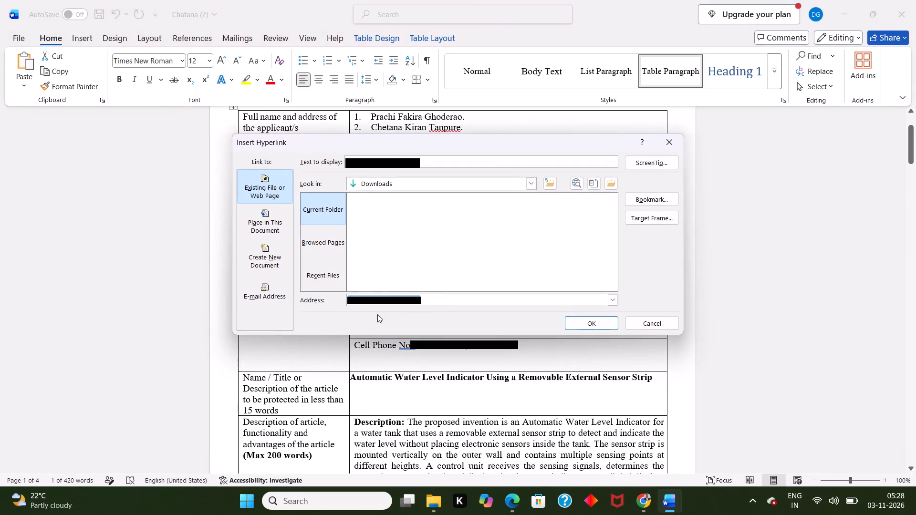
pyautogui.click(573, 320)
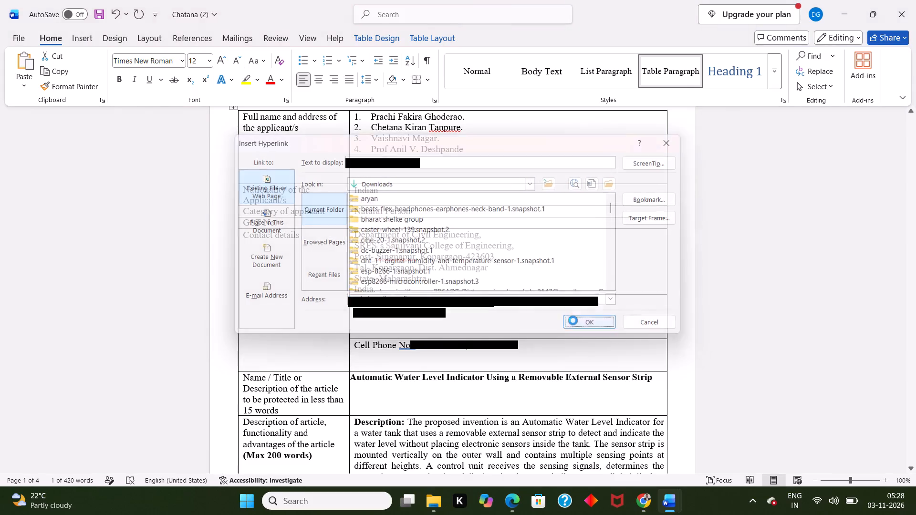
pyautogui.click(513, 326)
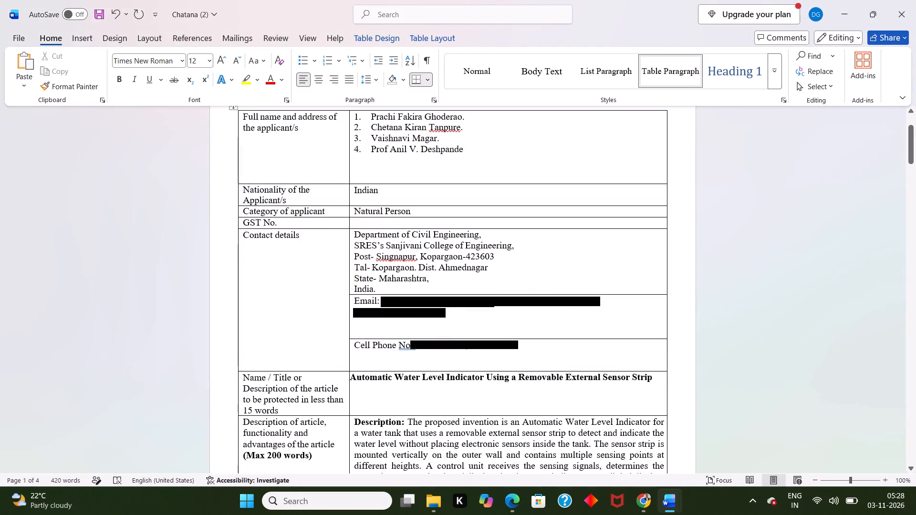
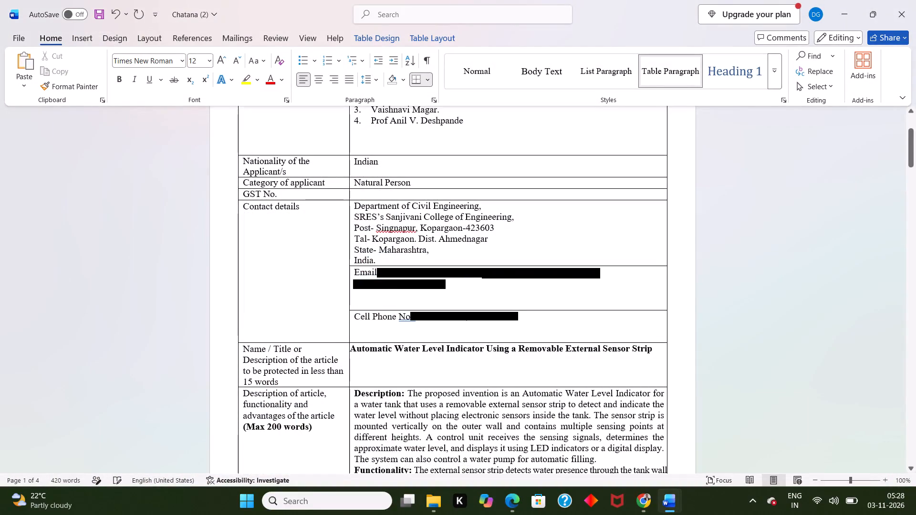
# Add the copied phone number, separated by a comma, at the end of the Cell Phone No entry in the contact details.
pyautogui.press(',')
pyautogui.hotkey('ctrl', 'v')
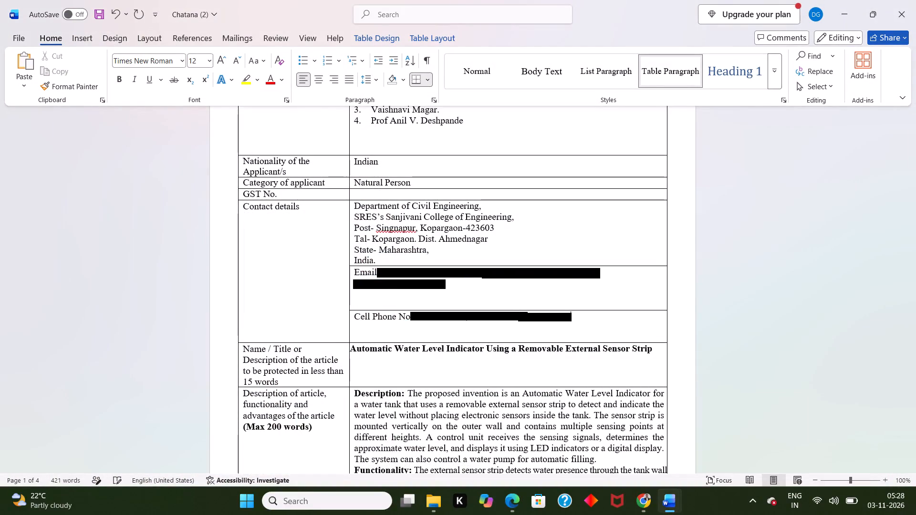
# Review the edited registration form, checking the contact details, the article description and the product view images.
pyautogui.scroll(-16, 435, 399)
pyautogui.scroll(8, 464, 371)
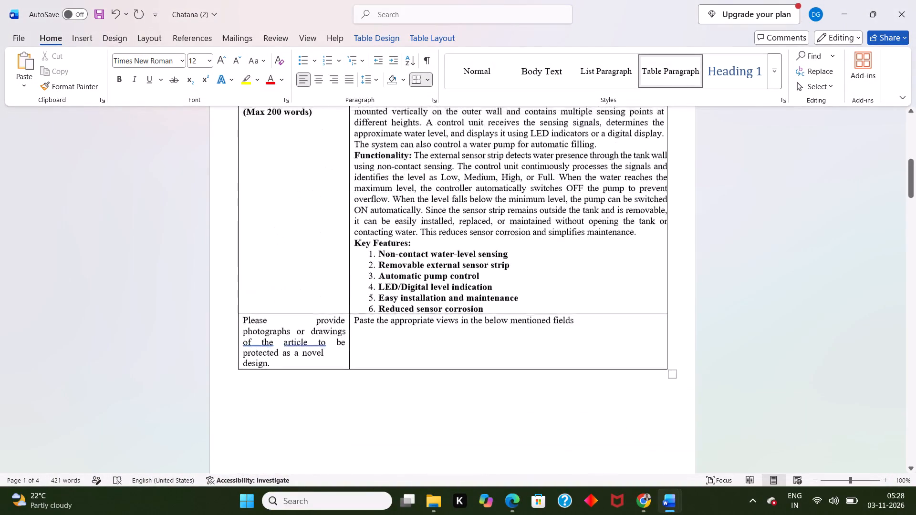
pyautogui.scroll(19, 464, 371)
pyautogui.scroll(-11, 423, 336)
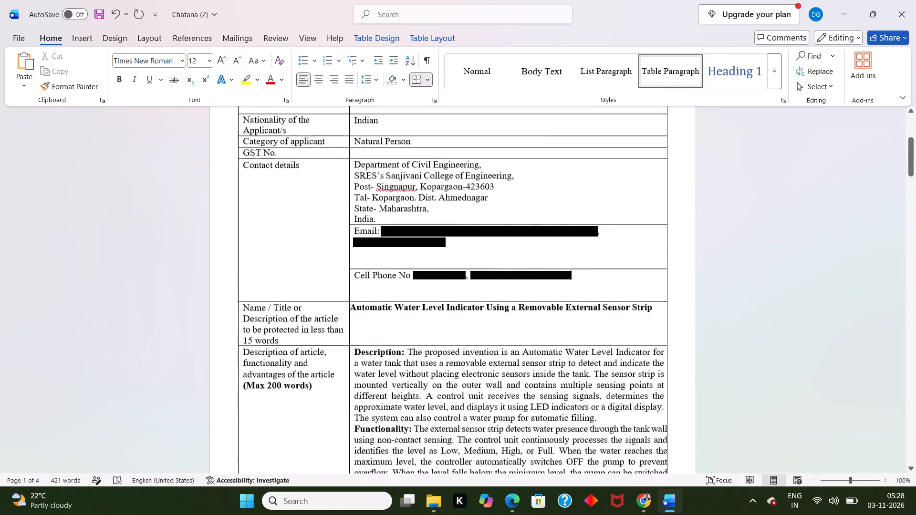
pyautogui.scroll(-18, 425, 340)
pyautogui.scroll(-9, 432, 335)
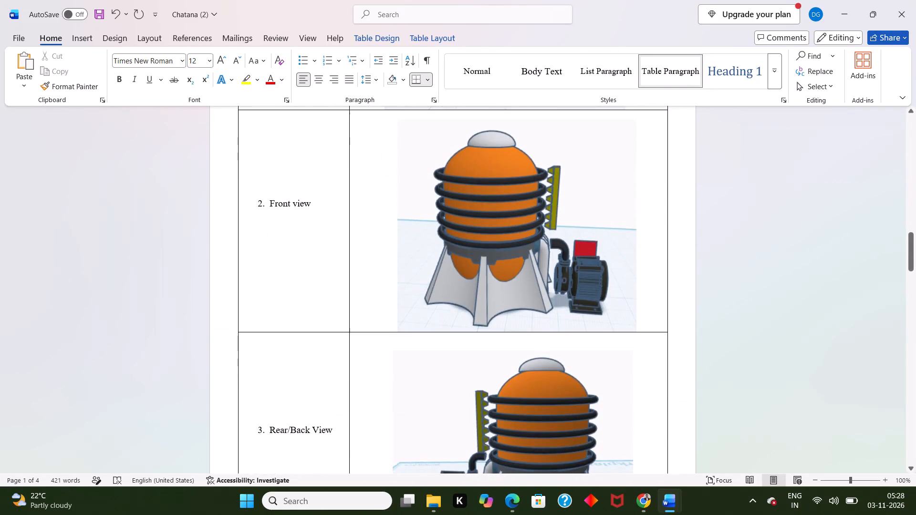
# Print the whole document to PDF in Downloads, naming the file with the second applicant's first and last name followed by "dts".
pyautogui.hotkey('ctrl', 'p')
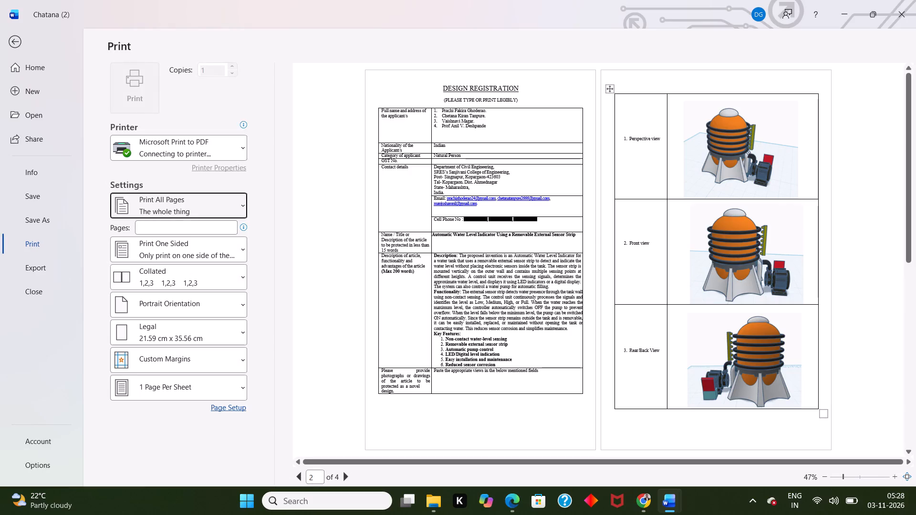
pyautogui.click(155, 72)
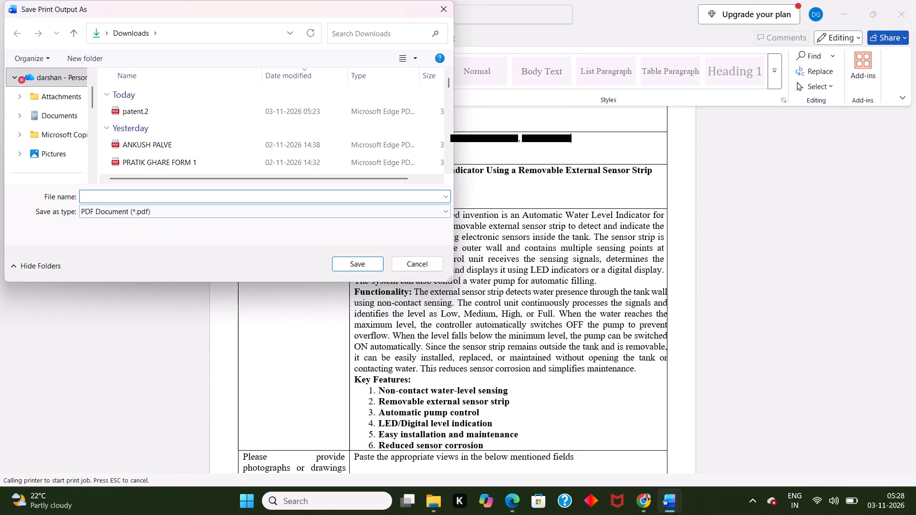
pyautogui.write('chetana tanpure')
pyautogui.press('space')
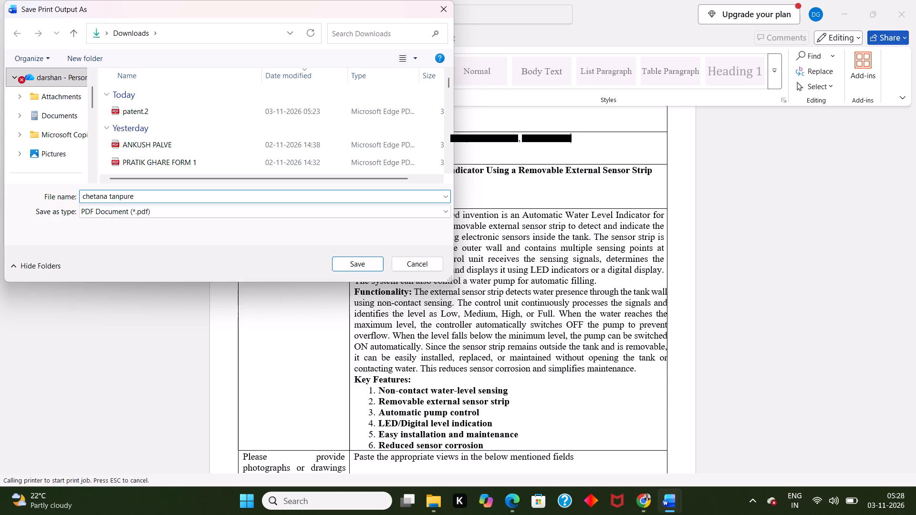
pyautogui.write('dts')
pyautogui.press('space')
pyautogui.click(376, 264)
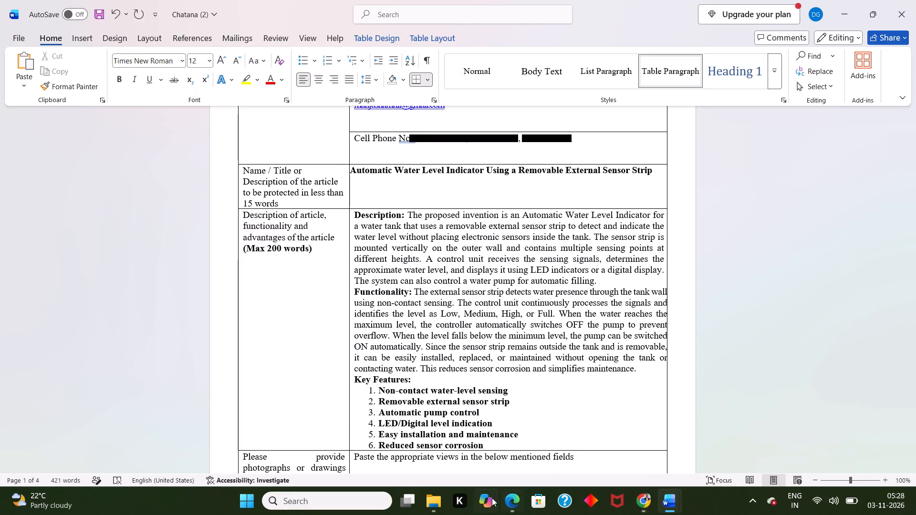
# Open the Chatana (1) document from the Downloads search results in File Explorer and examine its contact details, description and view images.
pyautogui.click(436, 498)
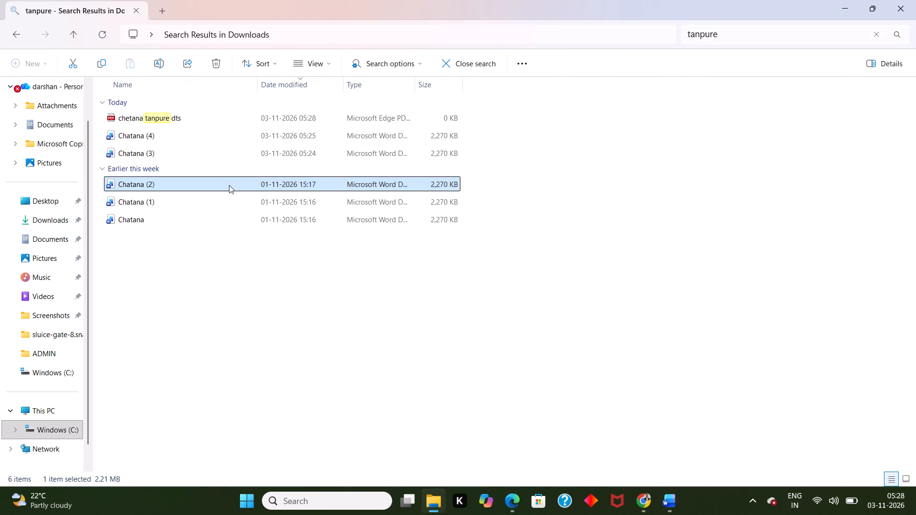
pyautogui.doubleClick(226, 204)
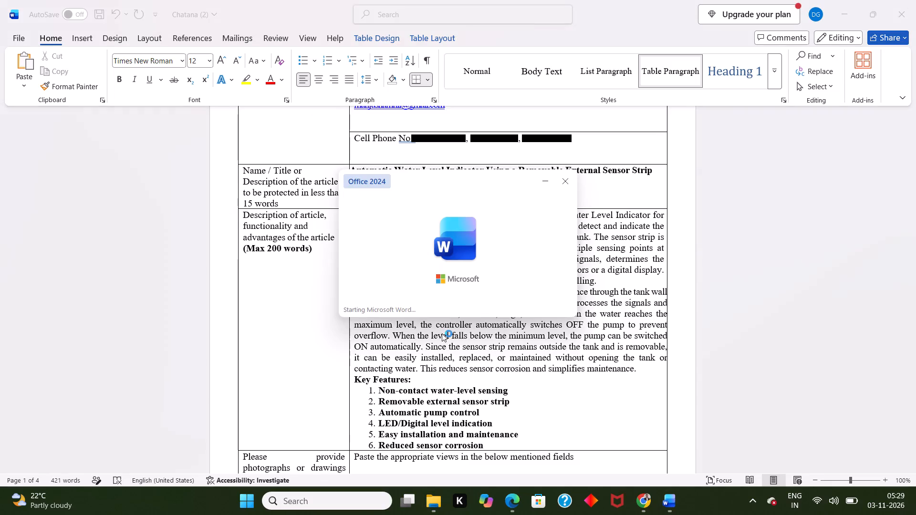
pyautogui.scroll(-16, 486, 381)
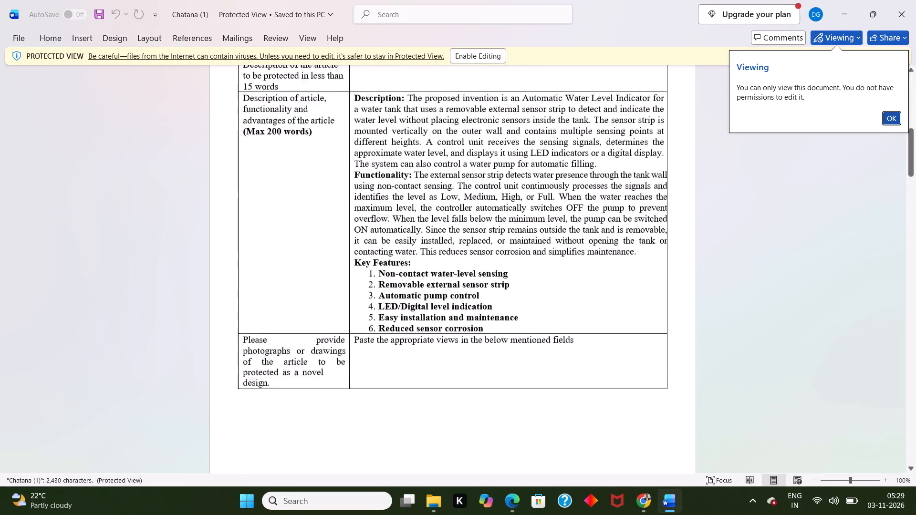
pyautogui.scroll(8, 491, 385)
pyautogui.scroll(-3, 492, 383)
pyautogui.scroll(8, 492, 383)
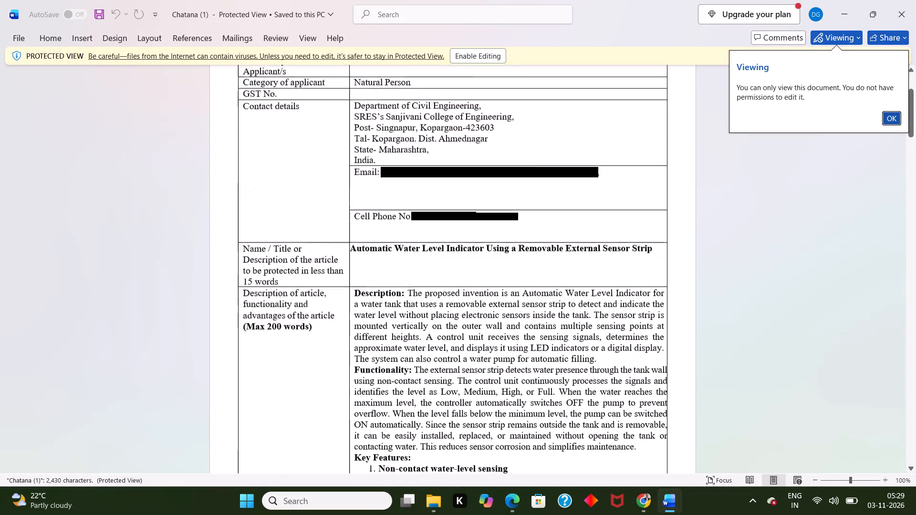
pyautogui.scroll(5, 492, 383)
pyautogui.scroll(-20, 492, 383)
pyautogui.scroll(-5, 492, 383)
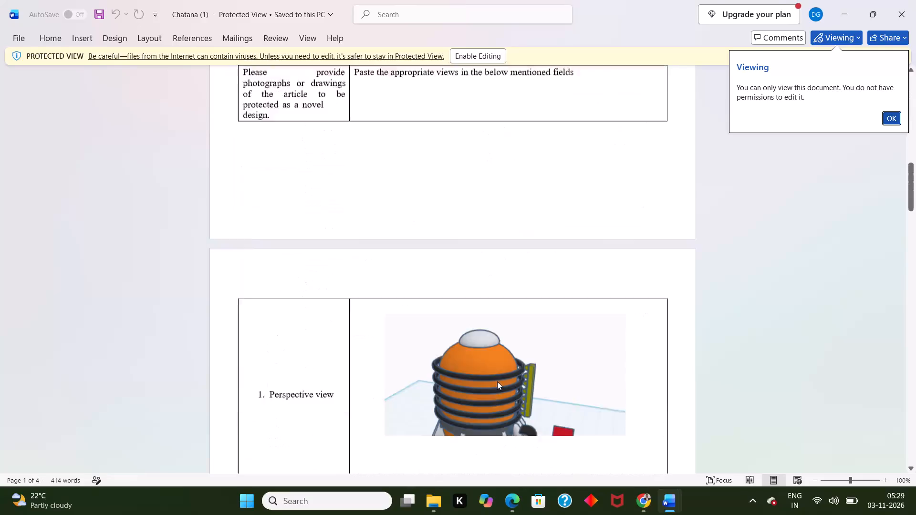
pyautogui.scroll(-5, 497, 381)
pyautogui.scroll(1, 497, 381)
pyautogui.scroll(-13, 497, 382)
pyautogui.scroll(1, 498, 382)
pyautogui.scroll(-20, 501, 381)
pyautogui.scroll(-11, 501, 381)
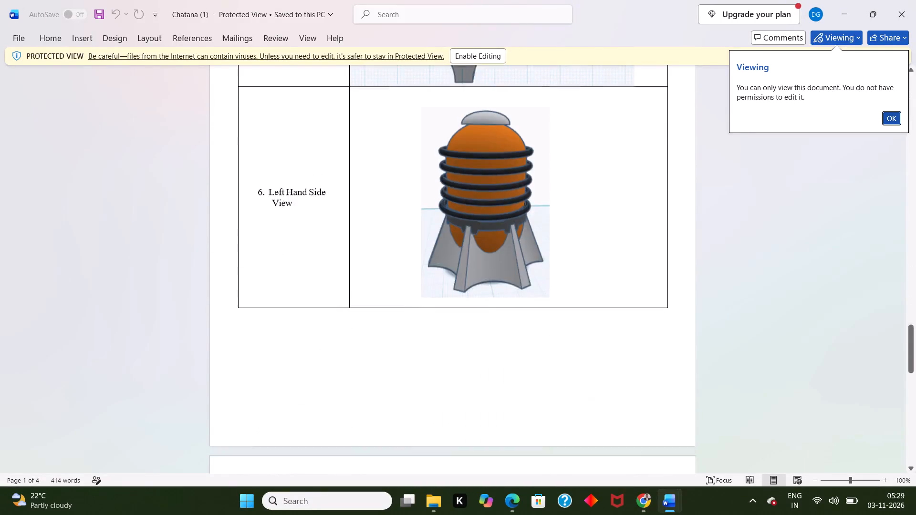
pyautogui.scroll(-19, 509, 386)
pyautogui.scroll(1, 510, 385)
pyautogui.scroll(-20, 510, 385)
pyautogui.scroll(-1, 510, 385)
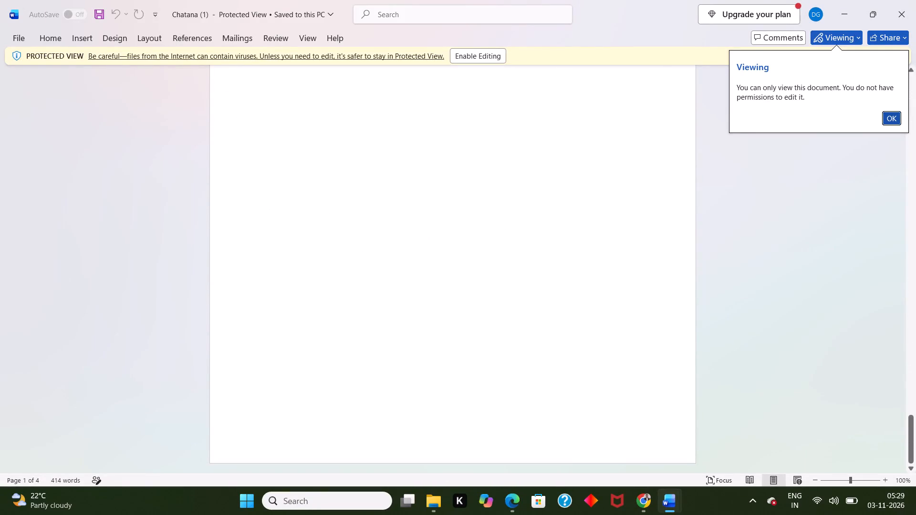
# Open the Chatana document from the Downloads search results in File Explorer and examine its applicant details, article description and product view images.
pyautogui.click(428, 500)
pyautogui.tripleClick(183, 217)
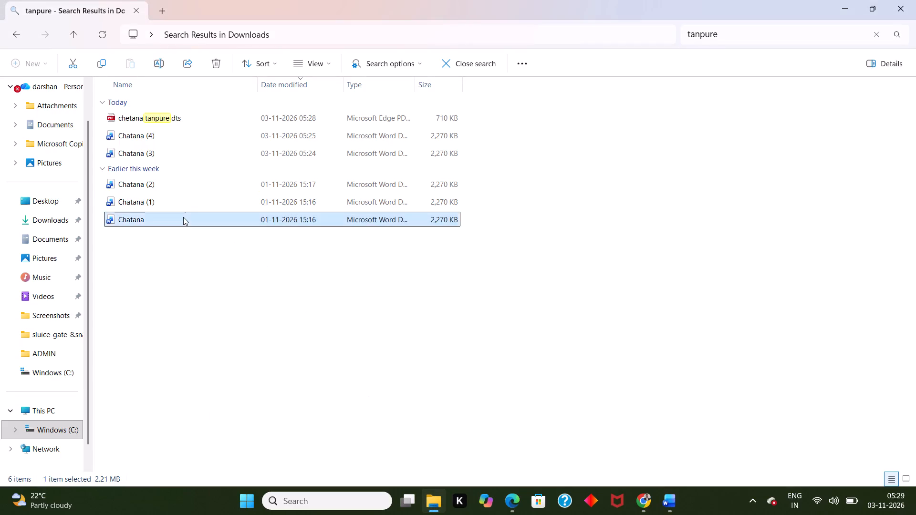
pyautogui.click(183, 217)
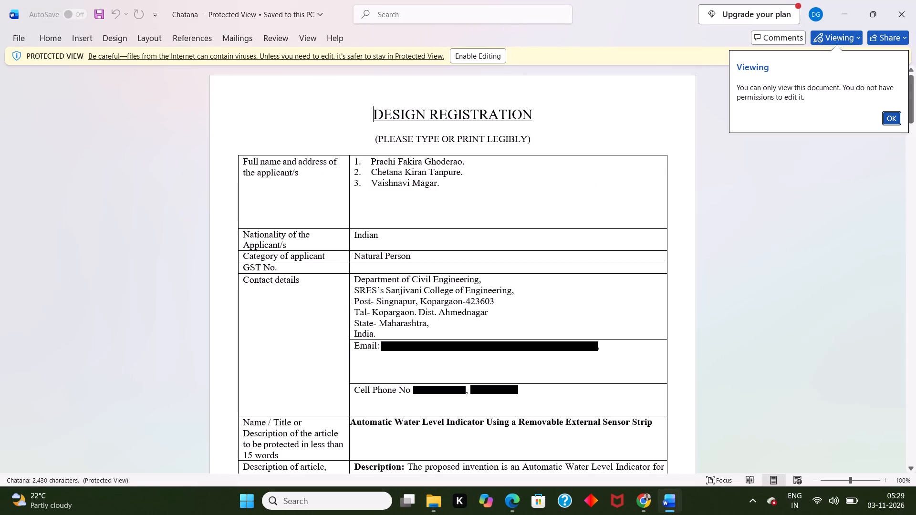
pyautogui.scroll(-9, 473, 300)
pyautogui.scroll(1, 468, 340)
pyautogui.scroll(-12, 468, 343)
pyautogui.scroll(1, 469, 350)
pyautogui.scroll(-6, 469, 350)
pyautogui.scroll(1, 471, 350)
pyautogui.scroll(-14, 471, 350)
pyautogui.scroll(1, 470, 351)
pyautogui.scroll(-1, 470, 353)
pyautogui.scroll(1, 470, 354)
pyautogui.scroll(-3, 470, 354)
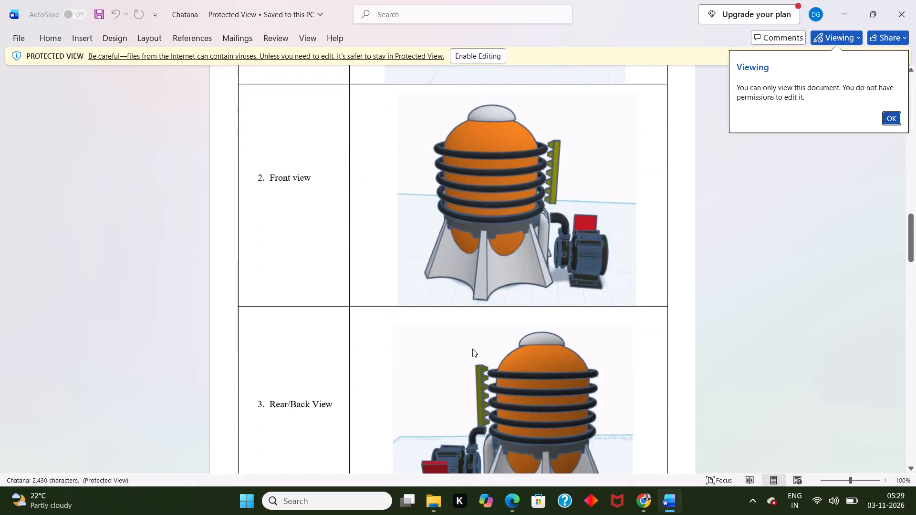
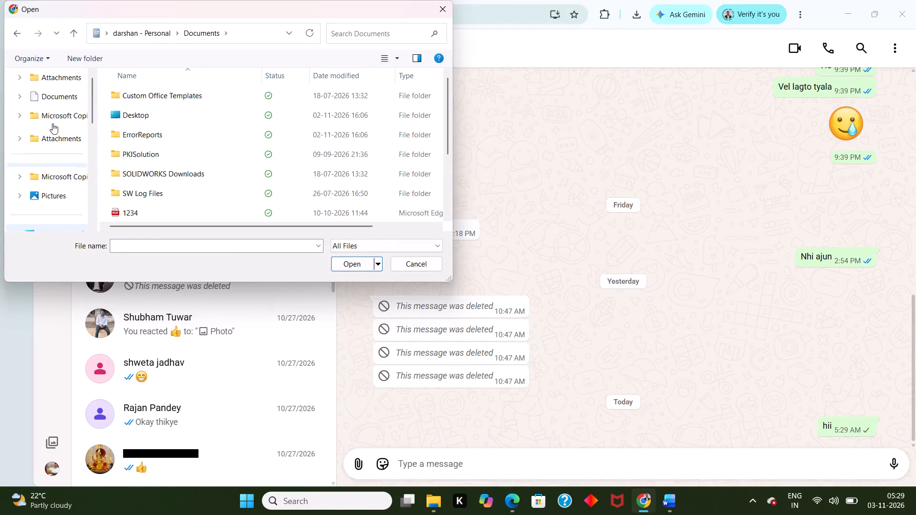
# Browse the recent files in Home to find the printed "dts" PDF for attaching to the open chat.
pyautogui.click(67, 82)
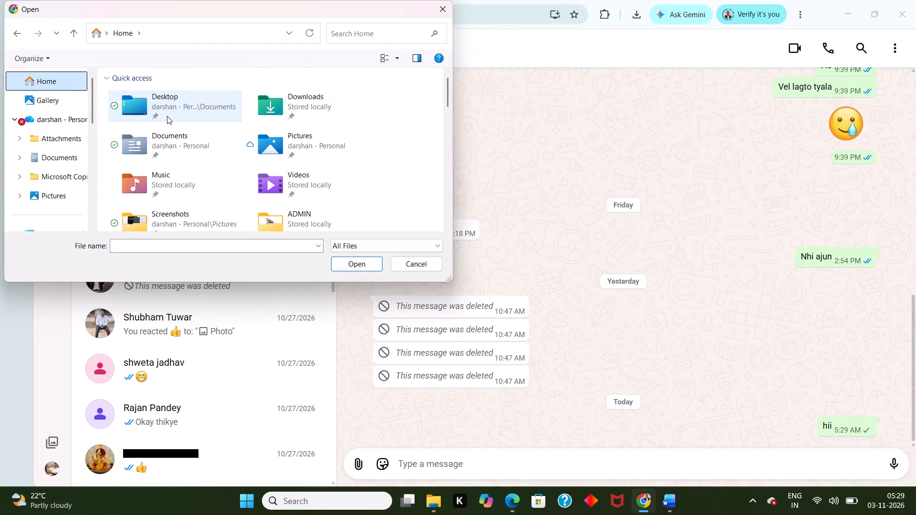
pyautogui.scroll(1, 214, 161)
pyautogui.scroll(-2, 220, 173)
pyautogui.scroll(-1, 203, 207)
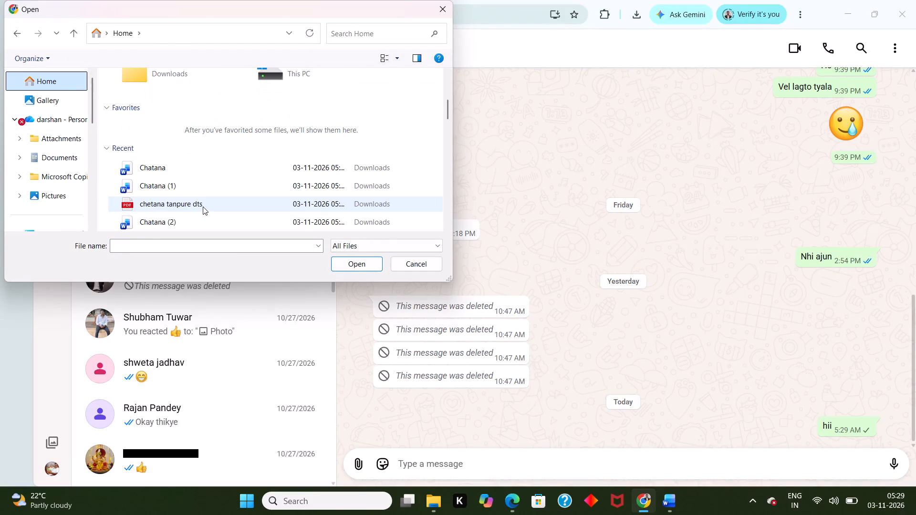
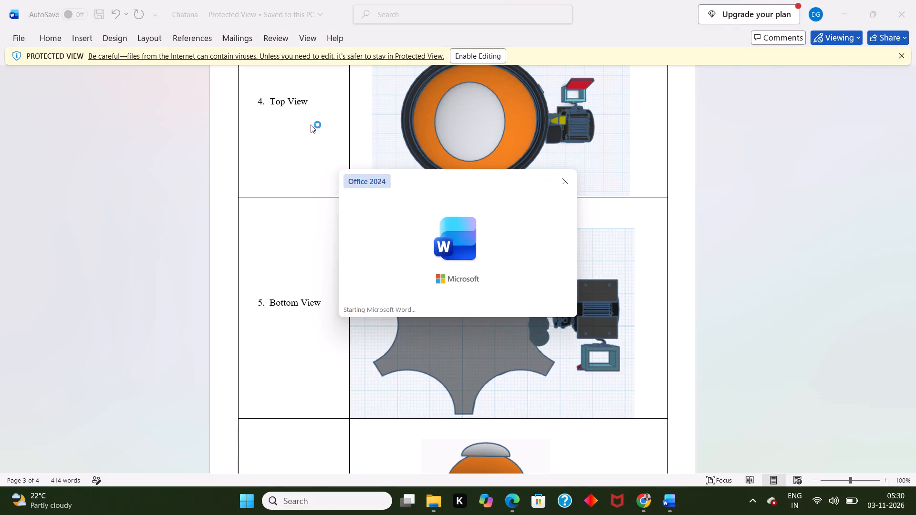
# Examine the Chatana (5) document from its contact details and article description through the product view images to the last page.
pyautogui.scroll(-13, 529, 254)
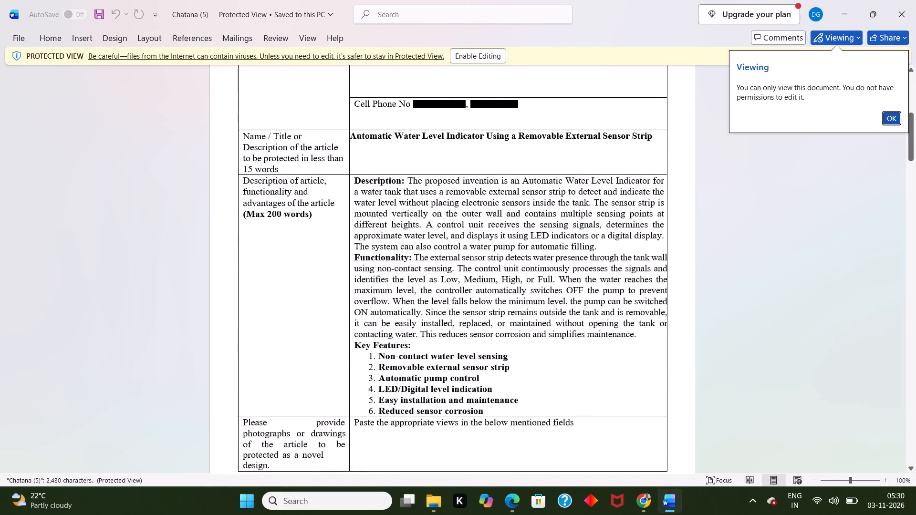
pyautogui.scroll(-14, 527, 264)
pyautogui.scroll(-16, 540, 313)
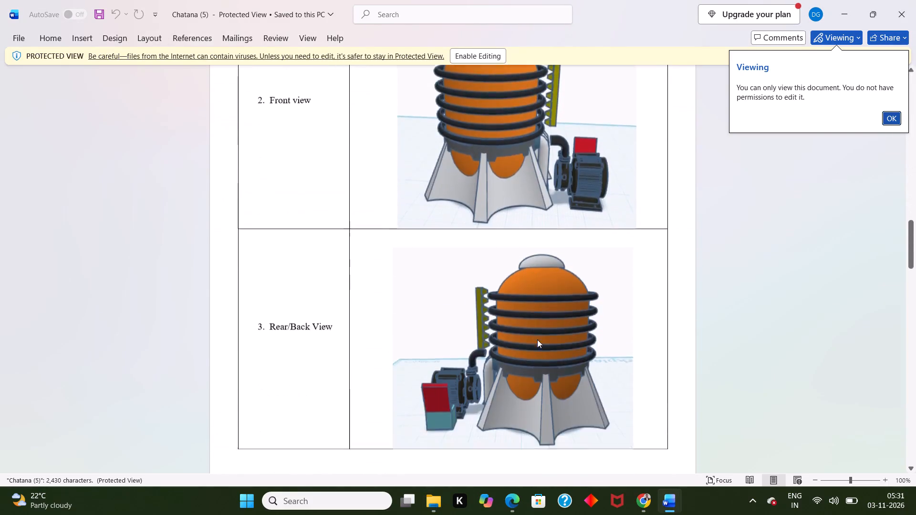
pyautogui.scroll(-20, 537, 340)
pyautogui.scroll(-16, 537, 340)
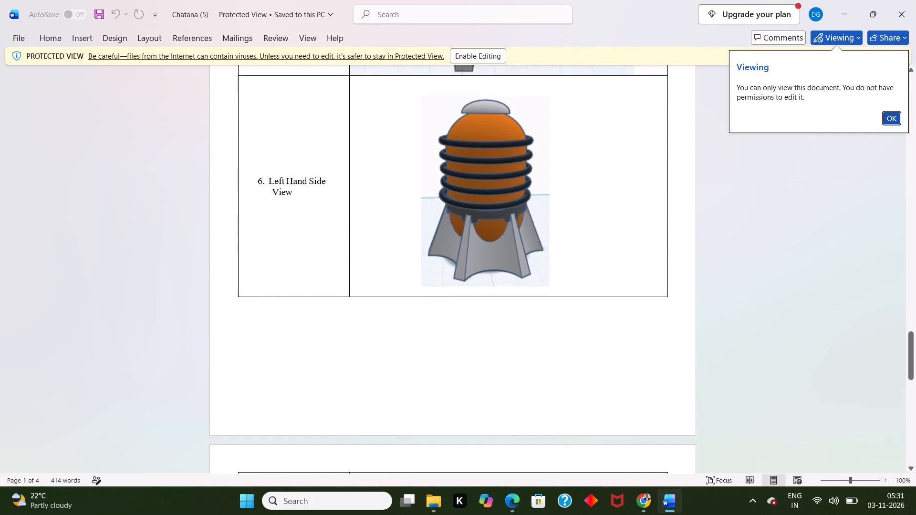
pyautogui.scroll(-20, 542, 343)
pyautogui.scroll(1, 542, 346)
pyautogui.scroll(-20, 542, 347)
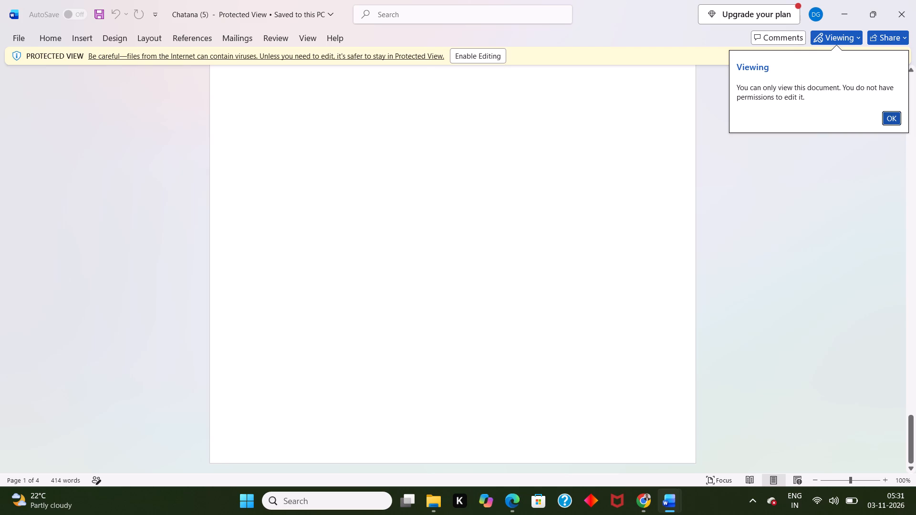
pyautogui.scroll(-16, 542, 351)
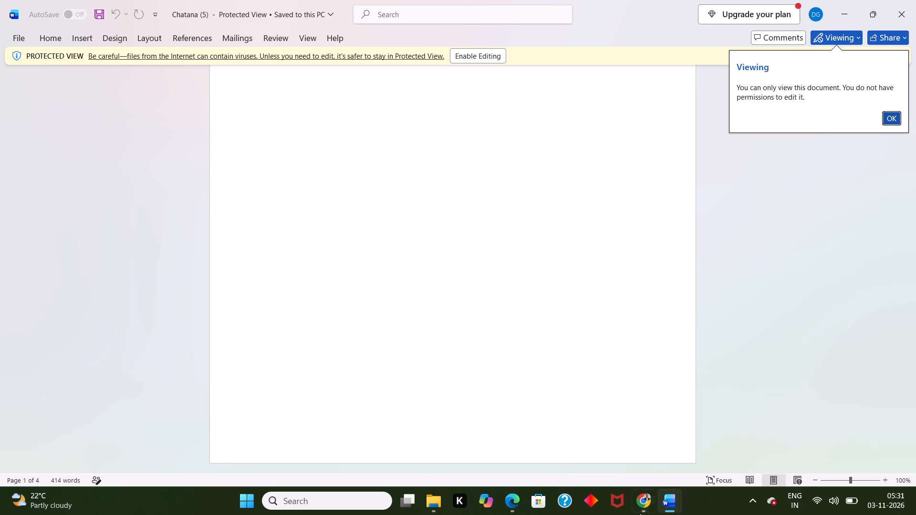
# Switch to Chrome and remove Chatana (5).docx, Chatana (4).docx, Chatana (3).docx and patent.2.pdf from the download history.
pyautogui.click(638, 506)
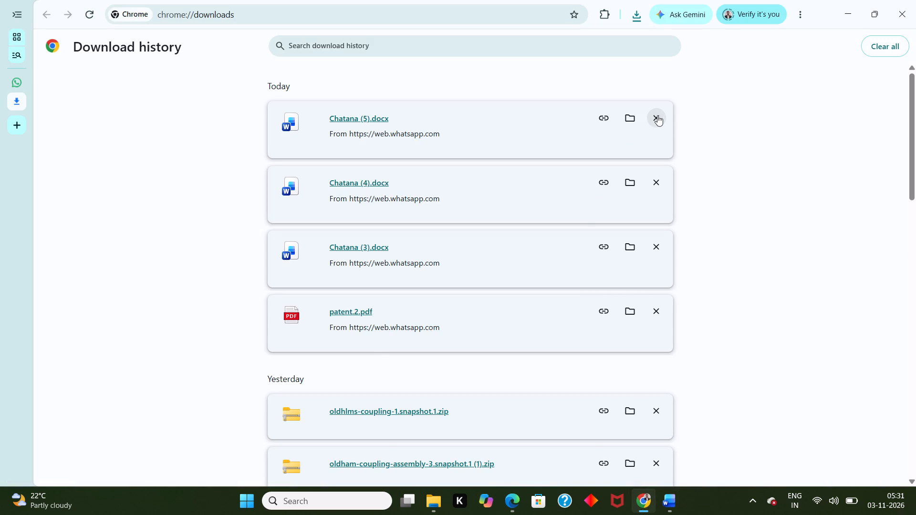
pyautogui.click(657, 115)
pyautogui.click(656, 124)
pyautogui.click(656, 124)
pyautogui.click(656, 124)
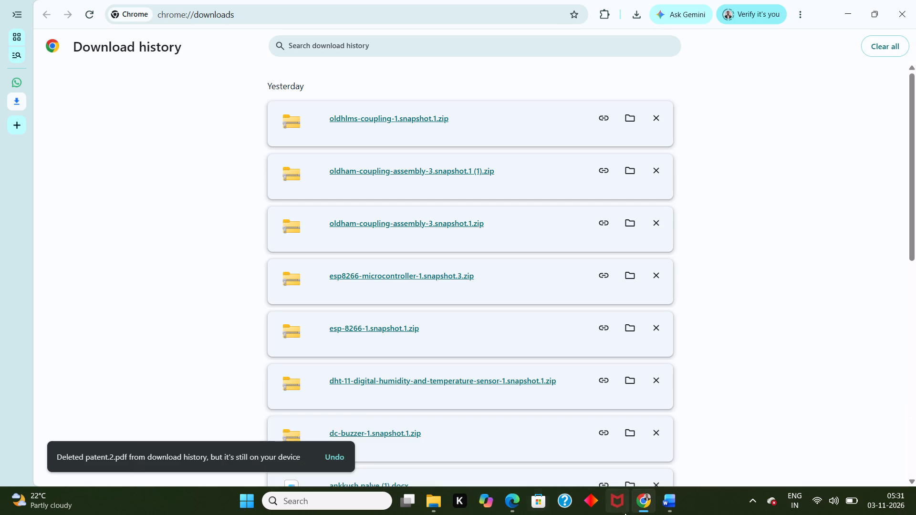
# Close the Chrome window and minimize the Chatana (5) document window.
pyautogui.click(643, 500)
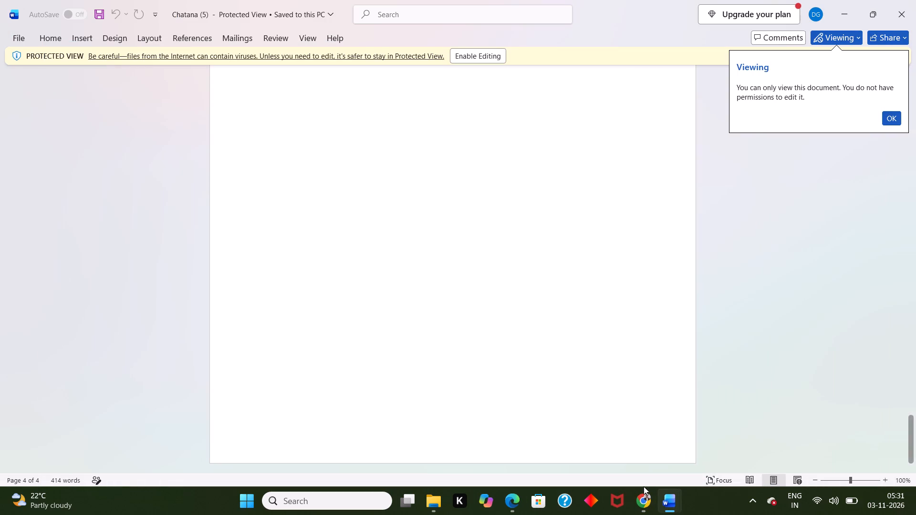
pyautogui.click(644, 504)
pyautogui.click(907, 19)
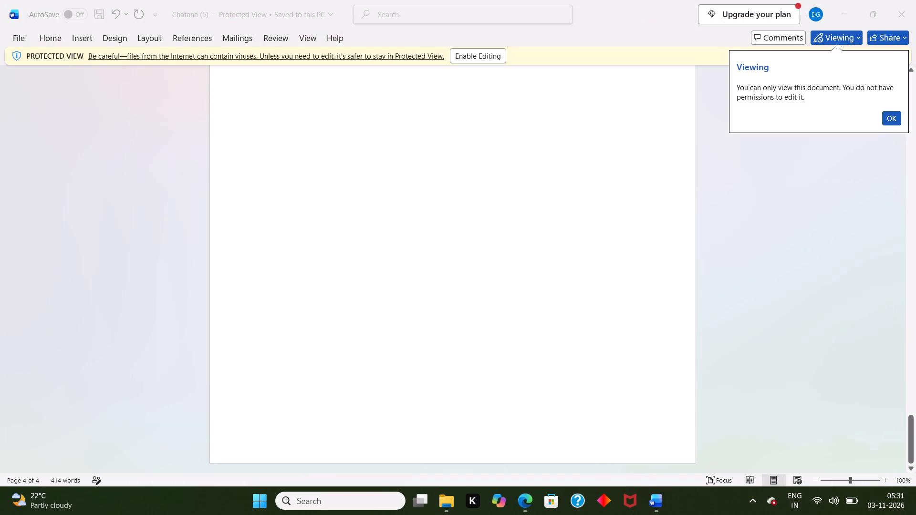
pyautogui.click(843, 10)
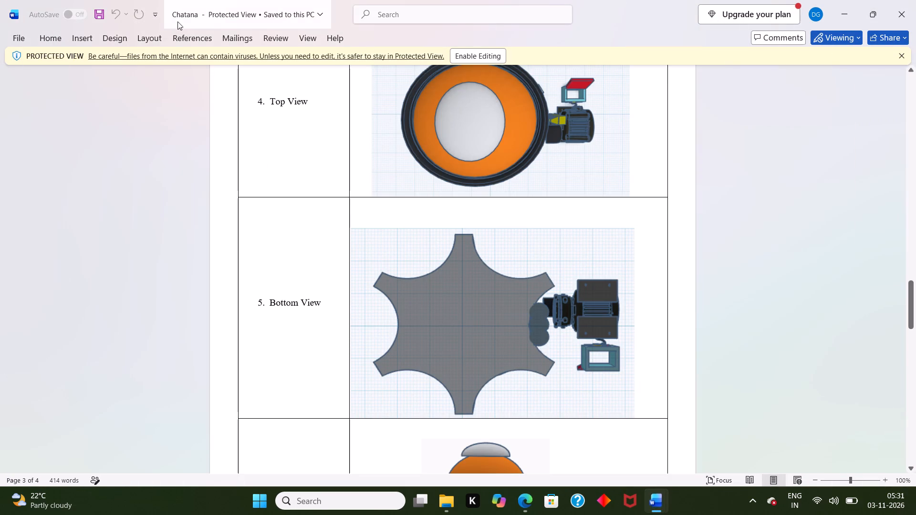
# Minimize the remaining Chatana document windows and the Downloads folder window to reach the desktop.
pyautogui.click(848, 13)
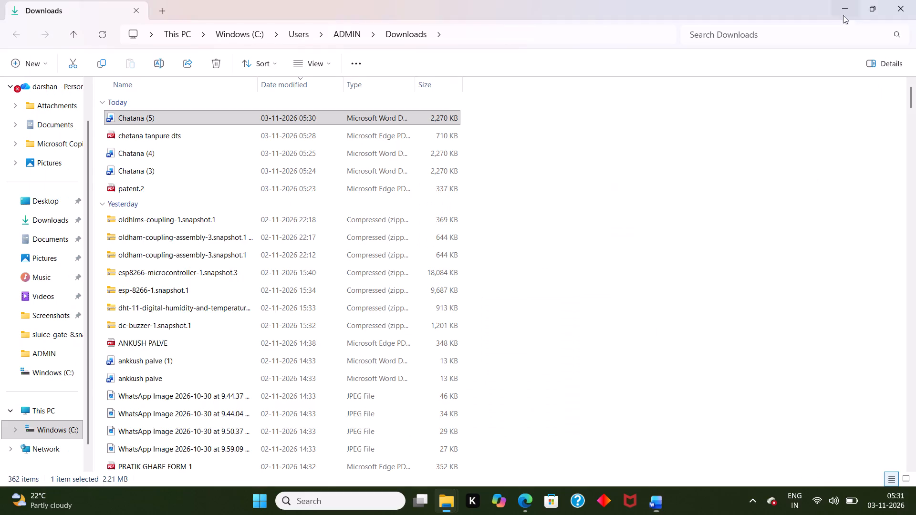
pyautogui.click(855, 3)
pyautogui.click(827, 20)
pyautogui.tripleClick(841, 17)
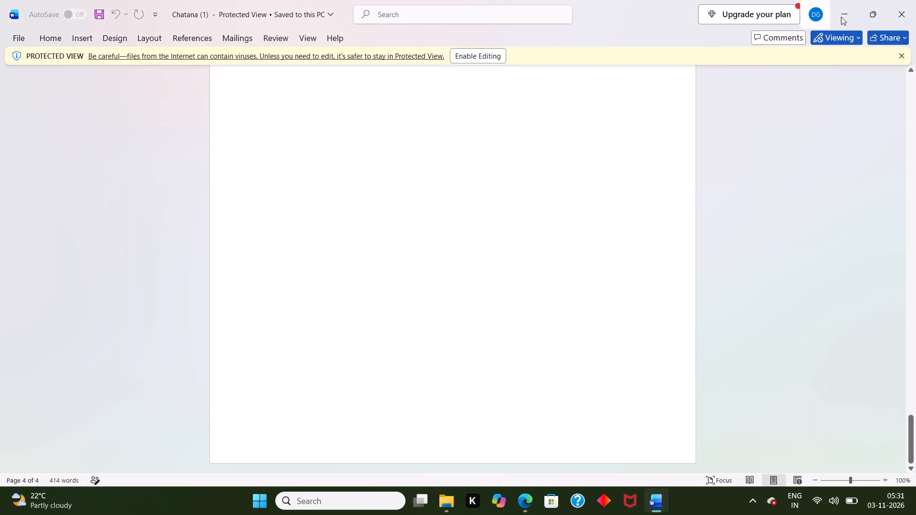
pyautogui.tripleClick(843, 14)
pyautogui.tripleClick(844, 14)
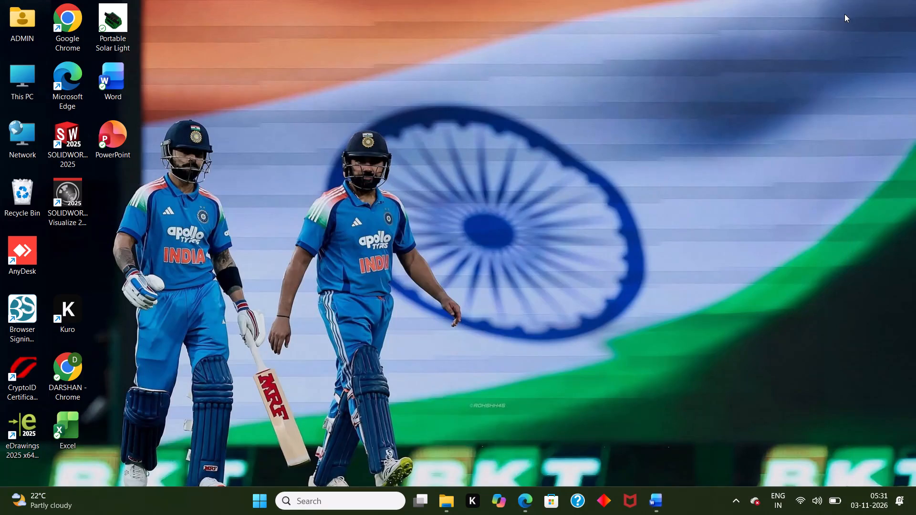
# Launch Google Chrome from the desktop and open it with the first listed user profile.
pyautogui.tripleClick(80, 29)
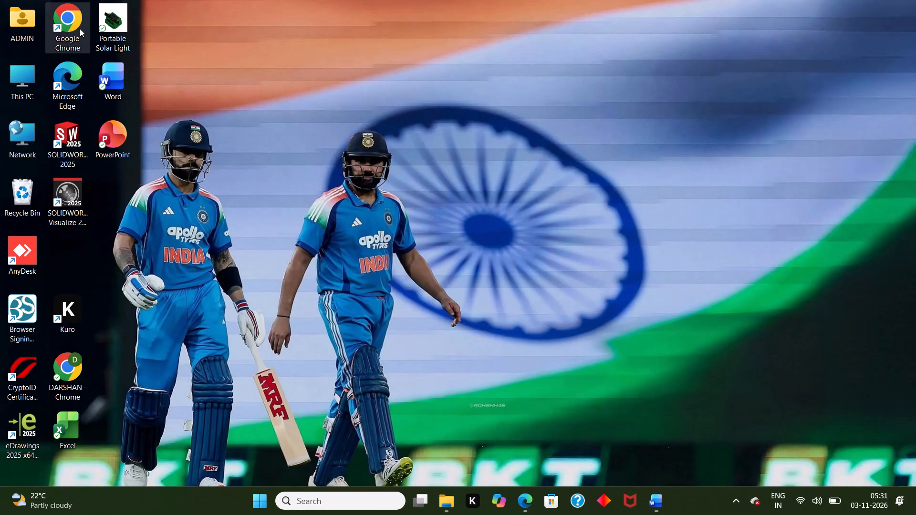
pyautogui.doubleClick(321, 230)
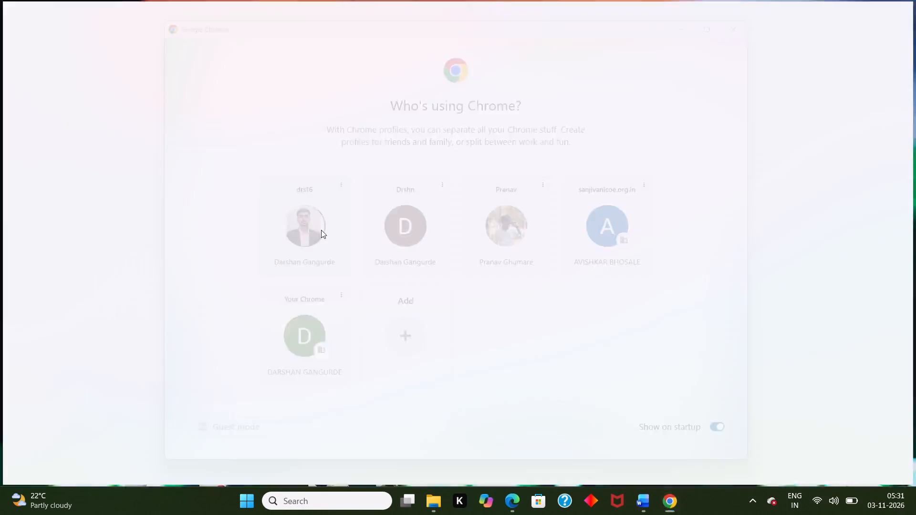
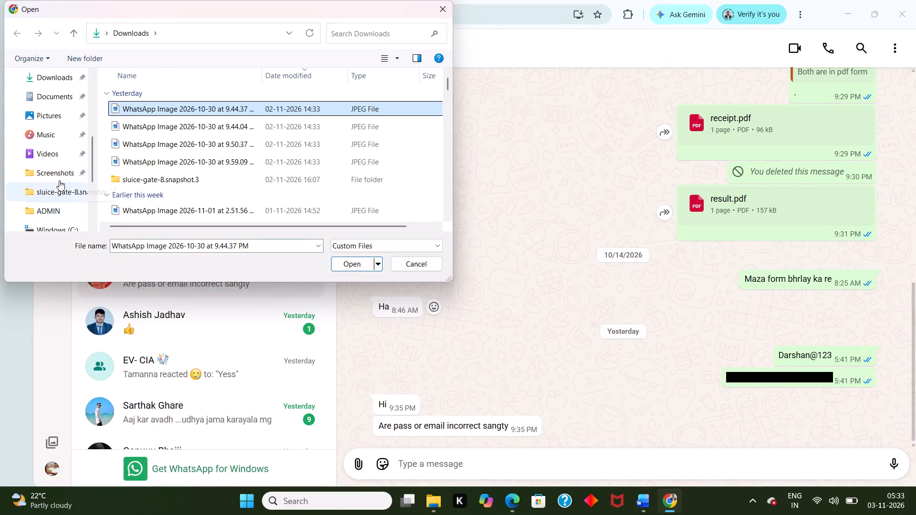
pyautogui.click(59, 174)
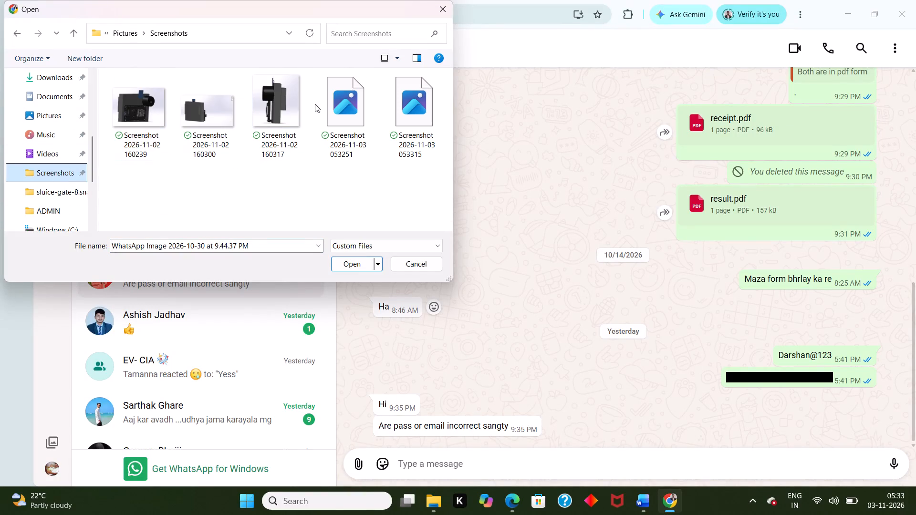
pyautogui.click(403, 104)
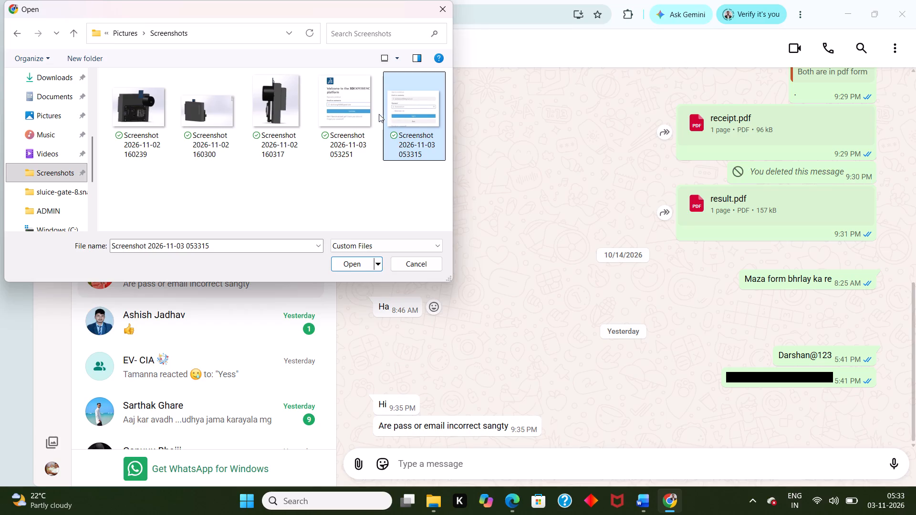
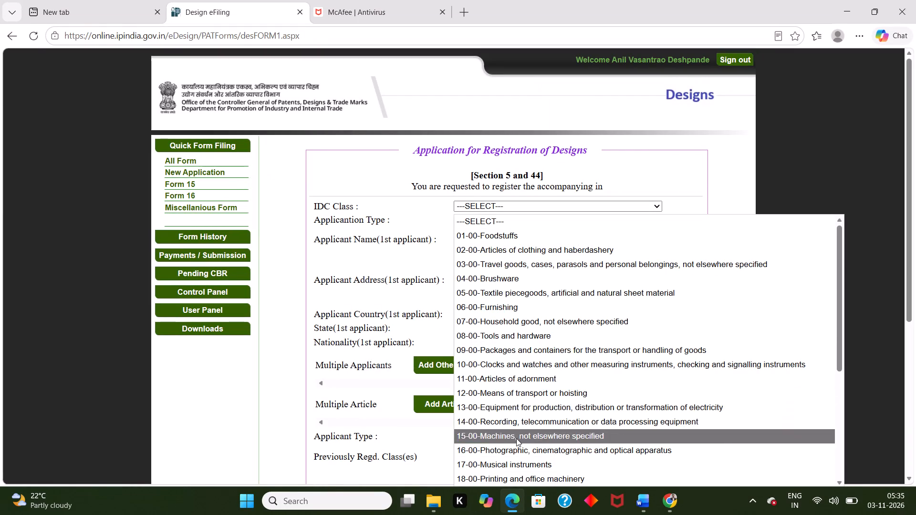
# Set the application type of the design registration form to Ordinary.
pyautogui.click(501, 216)
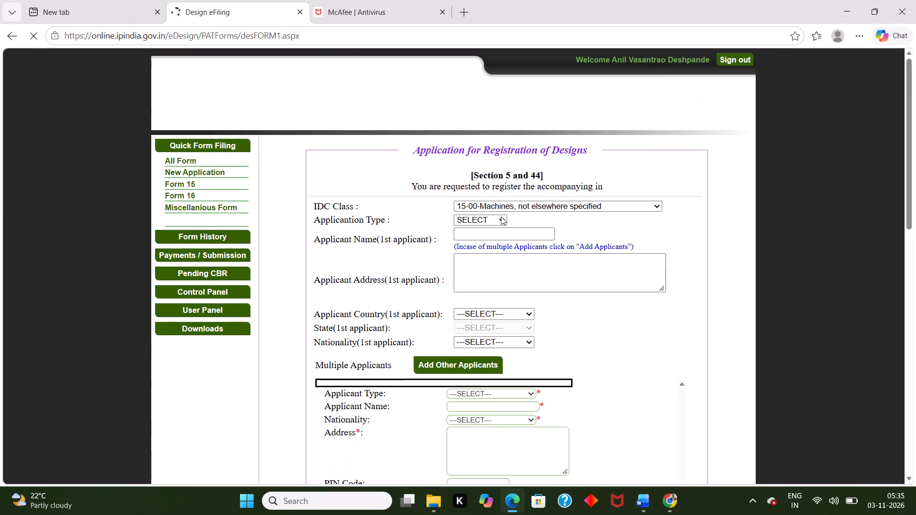
pyautogui.doubleClick(499, 220)
pyautogui.click(497, 221)
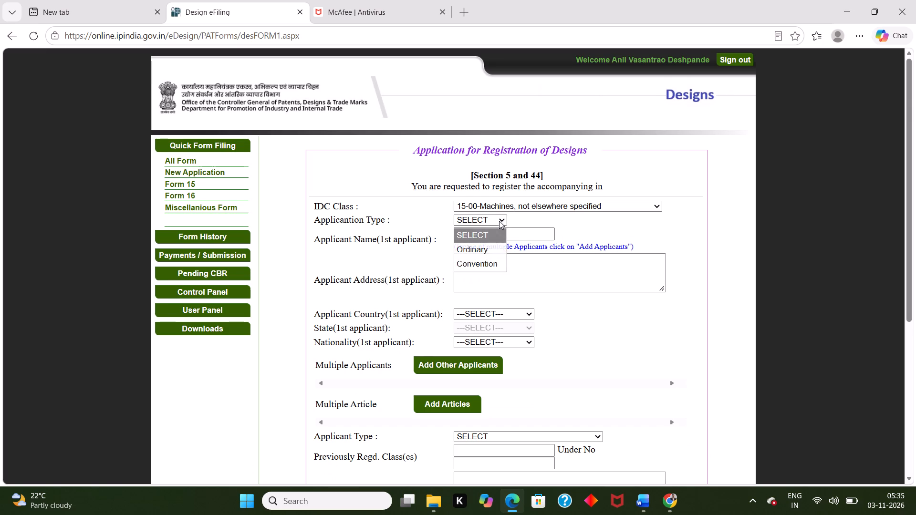
pyautogui.click(490, 247)
# Paste the copied applicant name into the first applicant's name field.
pyautogui.rightClick(485, 232)
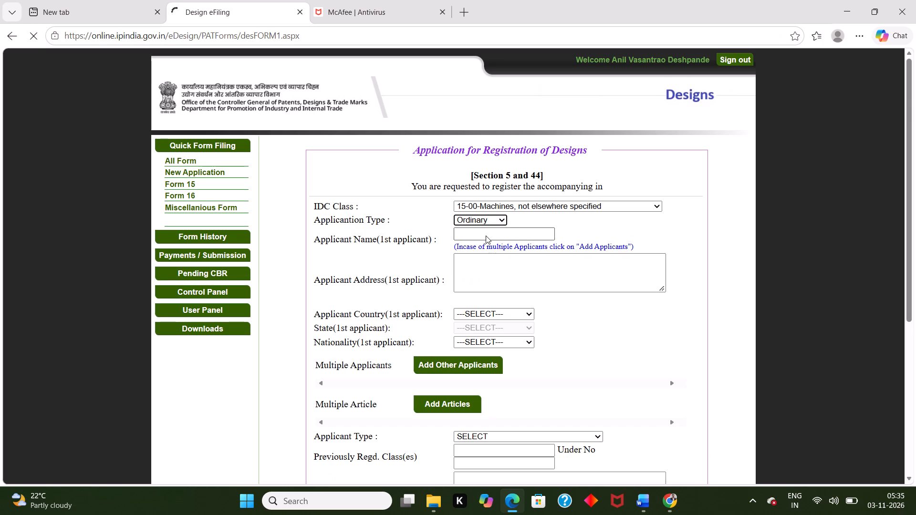
pyautogui.rightClick(485, 235)
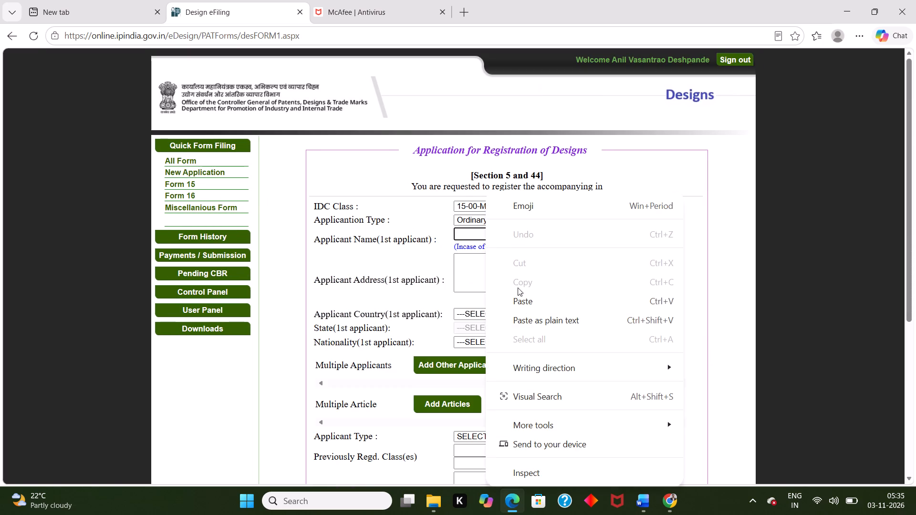
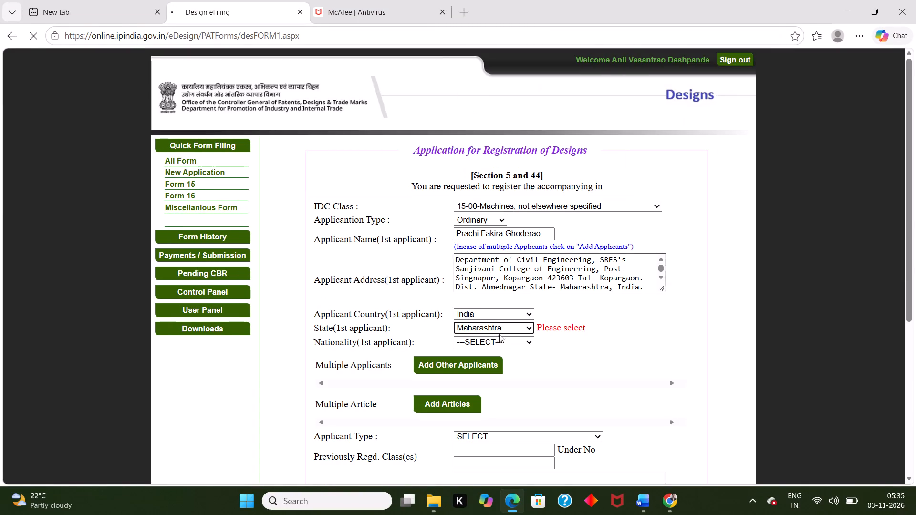
# Set the first applicant's nationality to India in the design registration application.
pyautogui.click(507, 344)
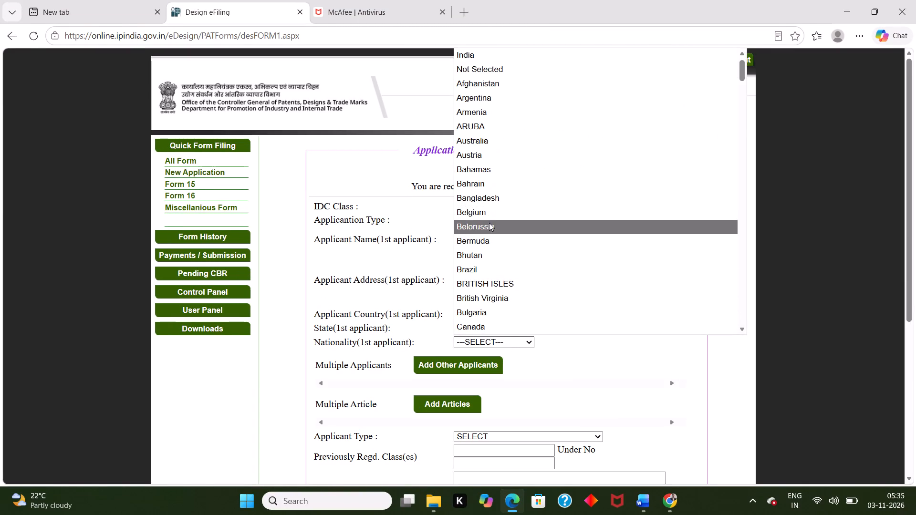
pyautogui.click(489, 63)
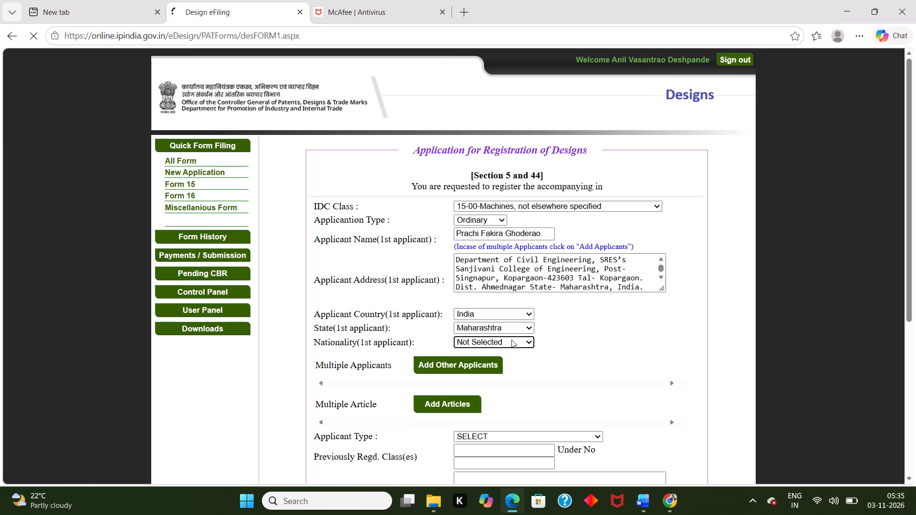
pyautogui.click(513, 345)
pyautogui.click(503, 340)
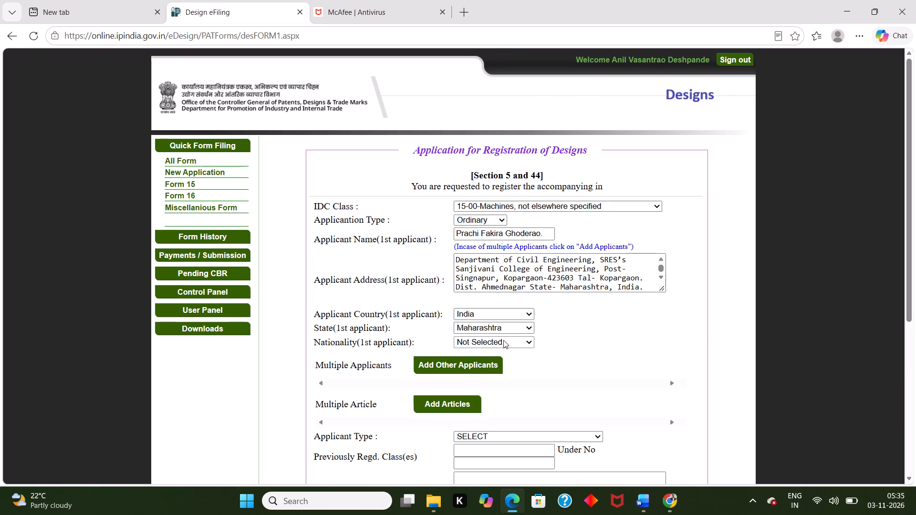
pyautogui.click(468, 73)
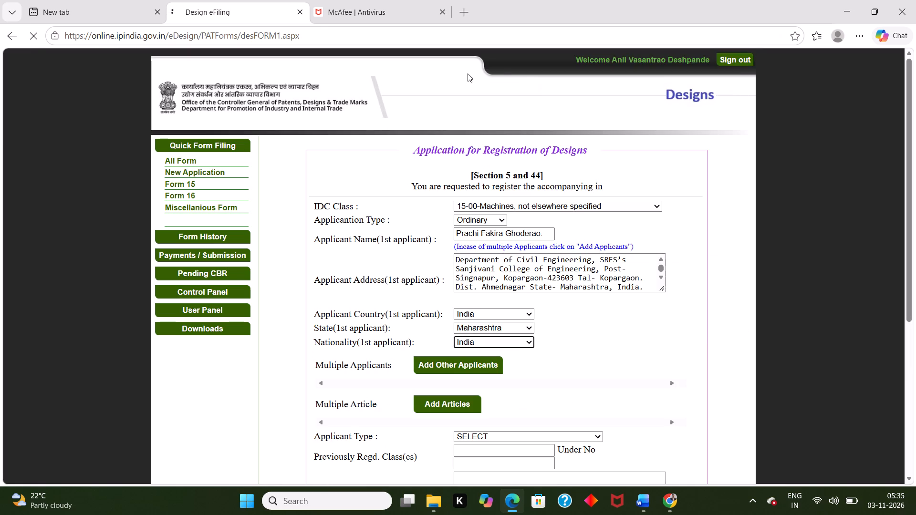
# Start adding another applicant to the design application and open the applicant type choices.
pyautogui.click(471, 364)
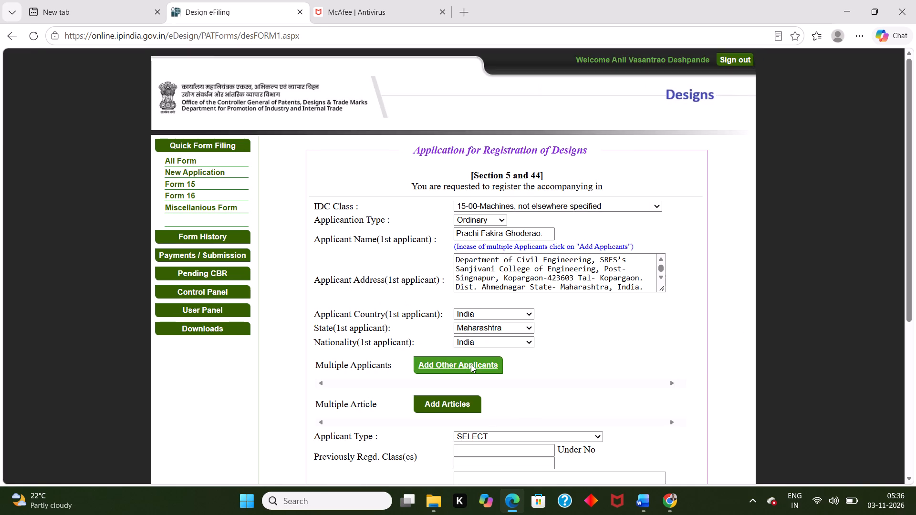
pyautogui.doubleClick(508, 198)
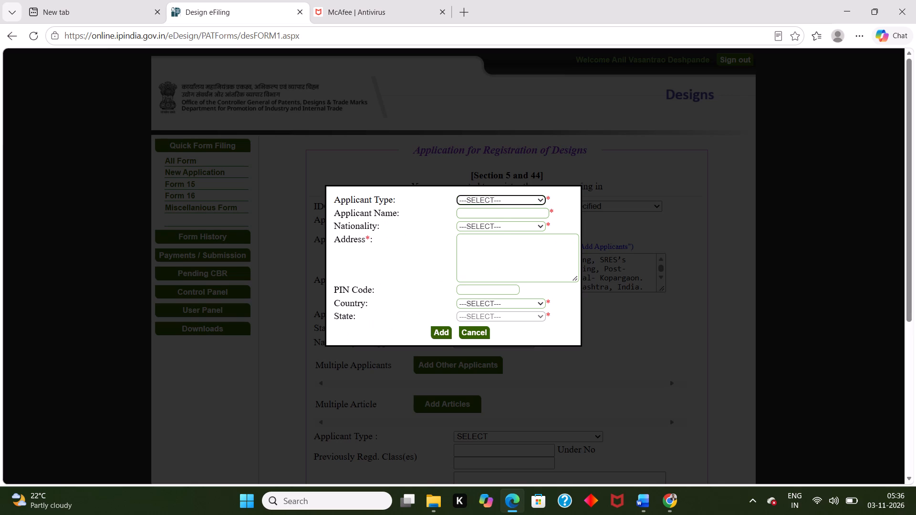
pyautogui.click(496, 200)
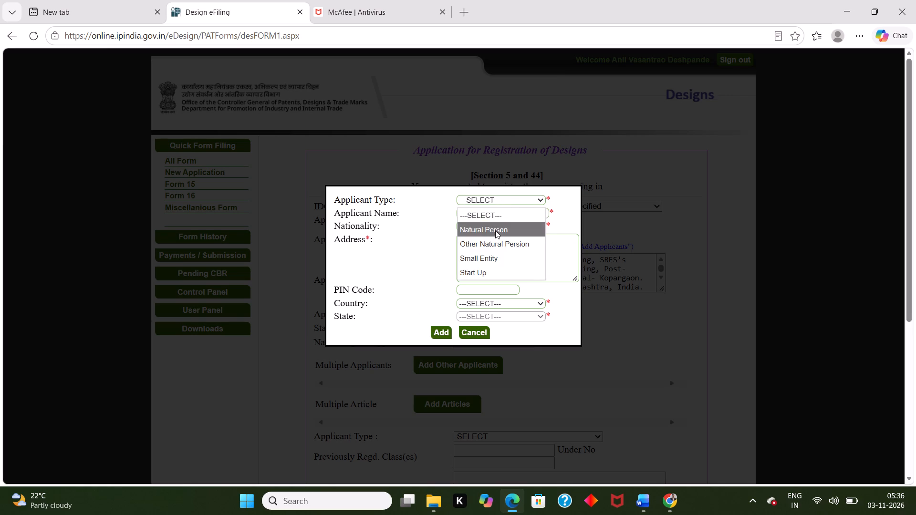
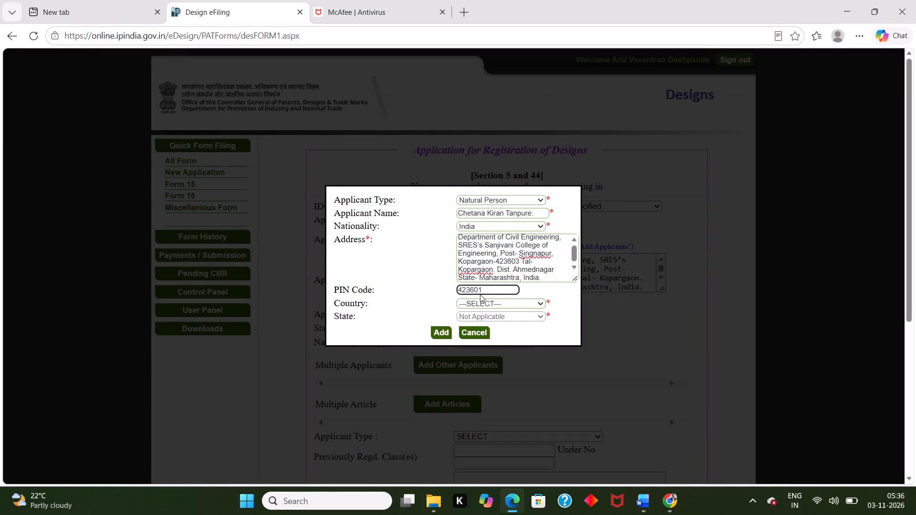
# Set the additional applicant's country to India and state to Maharashtra, and add the applicant to the application.
pyautogui.click(488, 299)
pyautogui.click(489, 74)
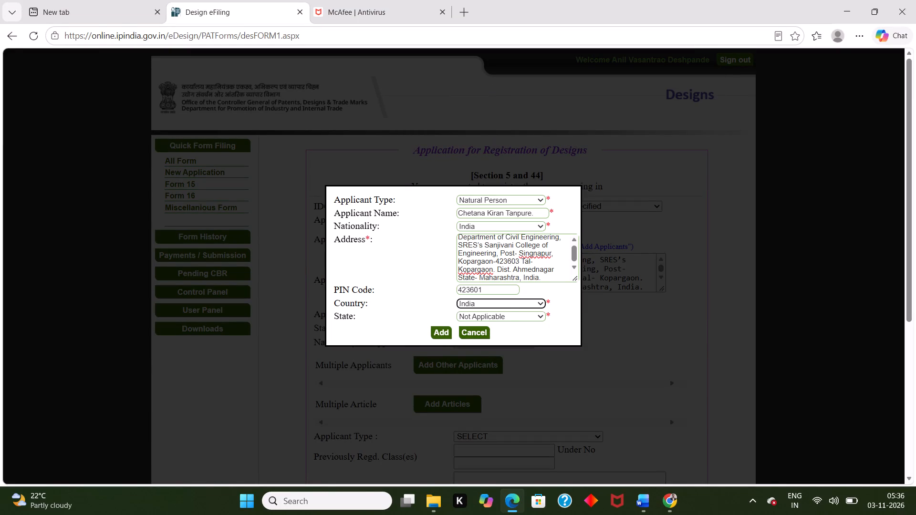
pyautogui.click(511, 314)
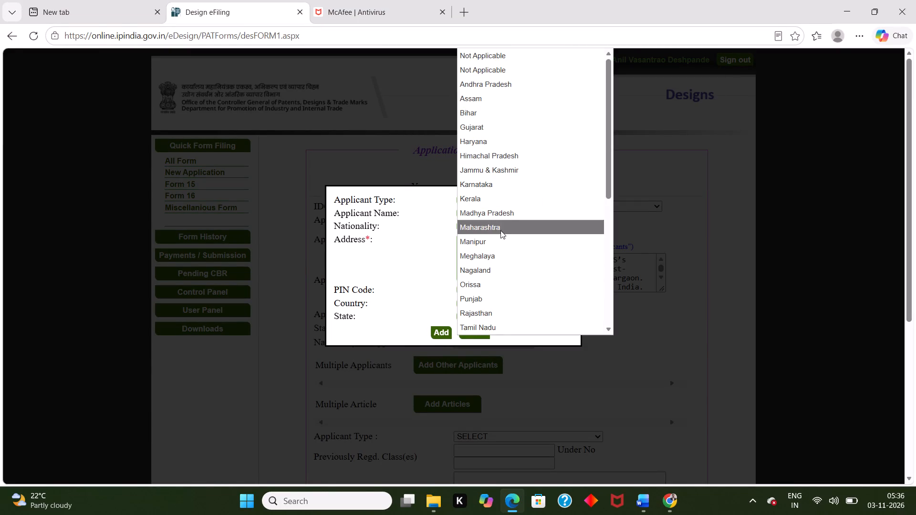
pyautogui.click(500, 230)
pyautogui.click(442, 325)
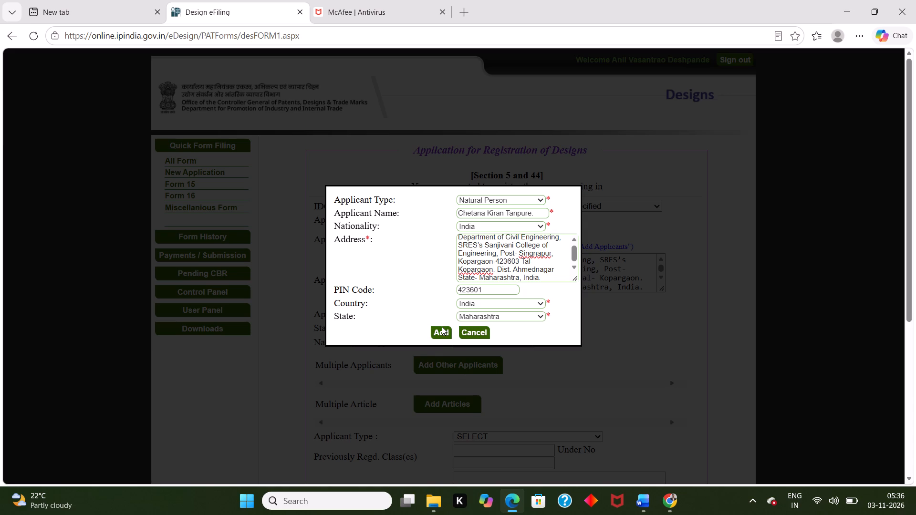
pyautogui.click(441, 330)
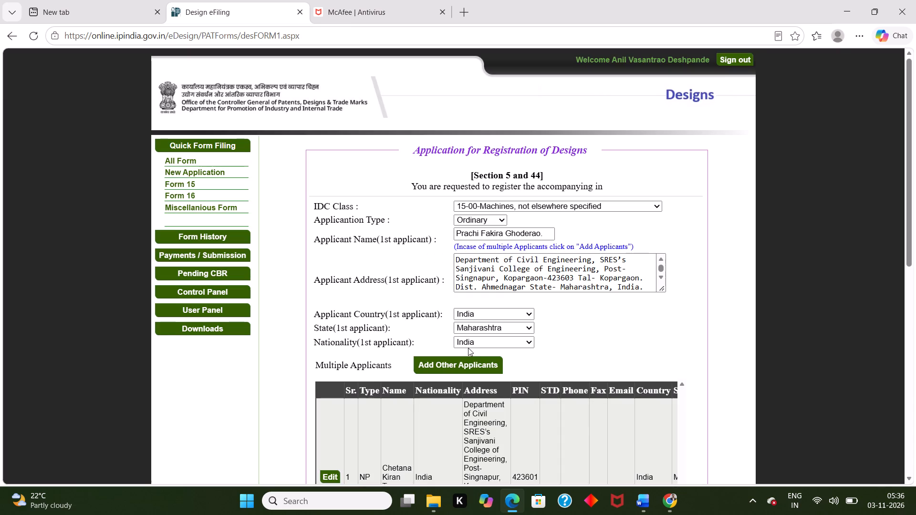
# Start another additional applicant entry in the design application.
pyautogui.click(470, 363)
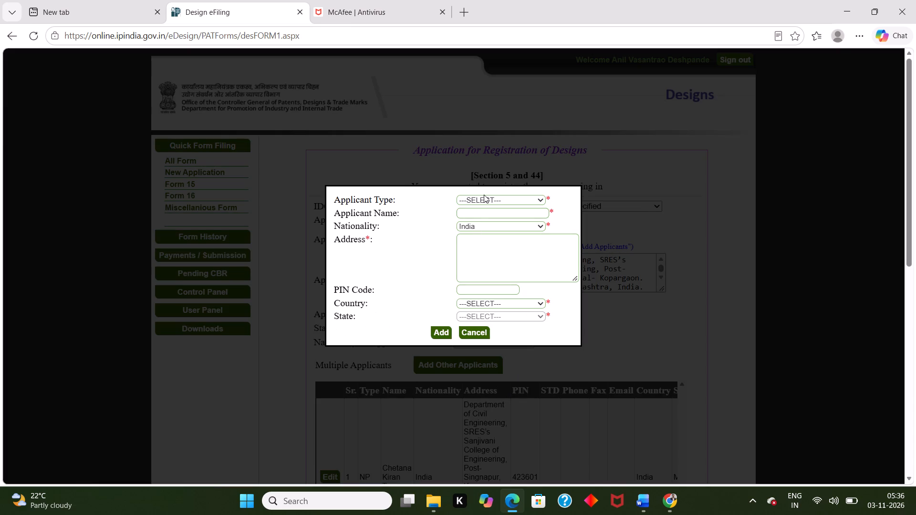
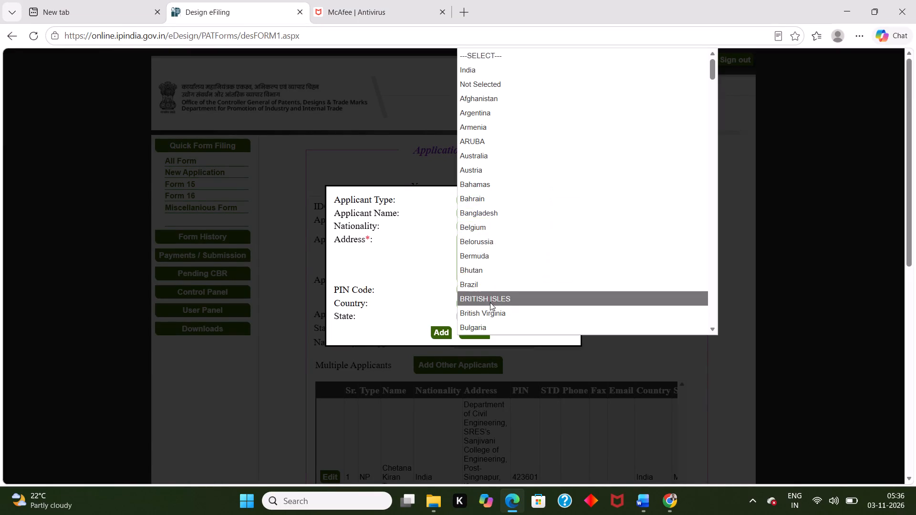
# Set the additional applicant's country to India and state to Maharashtra, and add the applicant to the application.
pyautogui.click(484, 73)
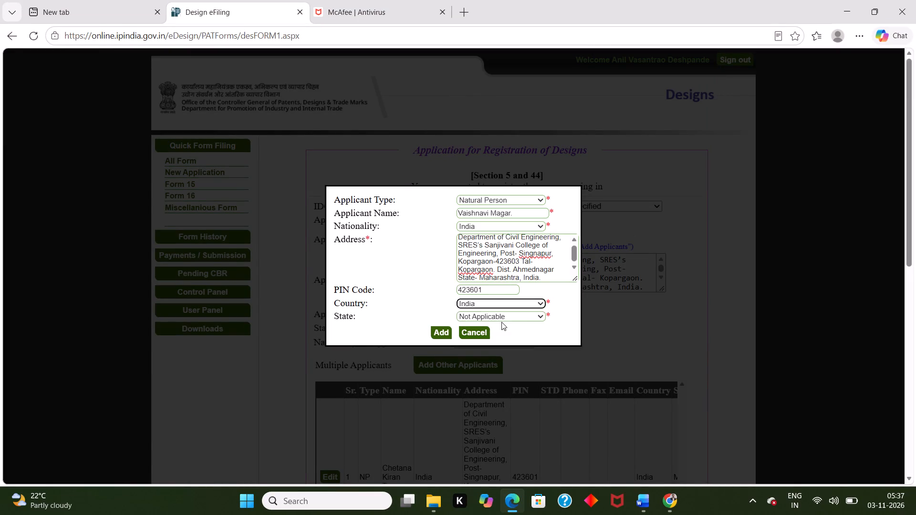
pyautogui.click(503, 314)
pyautogui.click(498, 227)
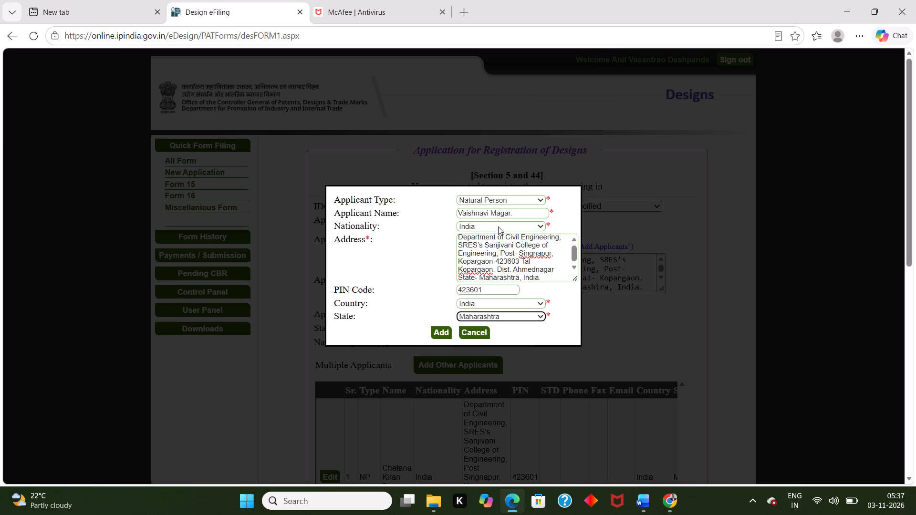
pyautogui.click(442, 333)
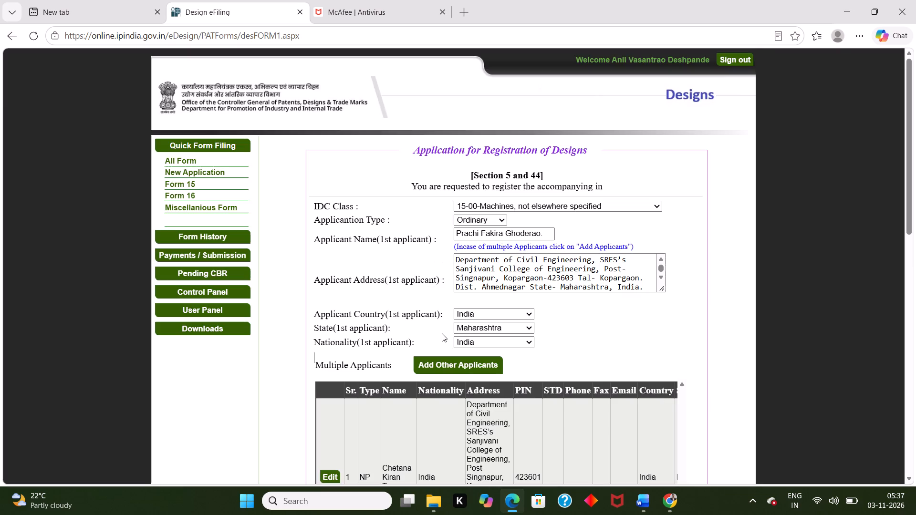
# Start another additional applicant entry in the design application and open its applicant type choices.
pyautogui.click(461, 361)
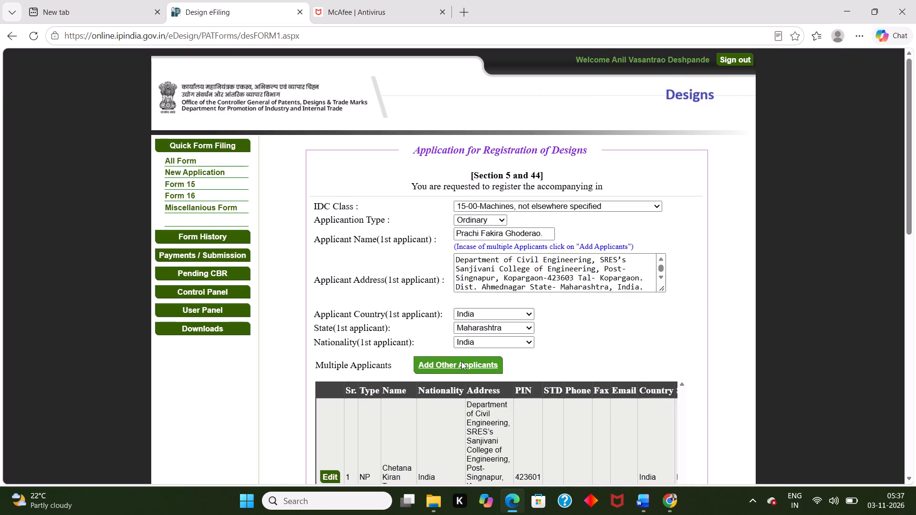
pyautogui.click(486, 198)
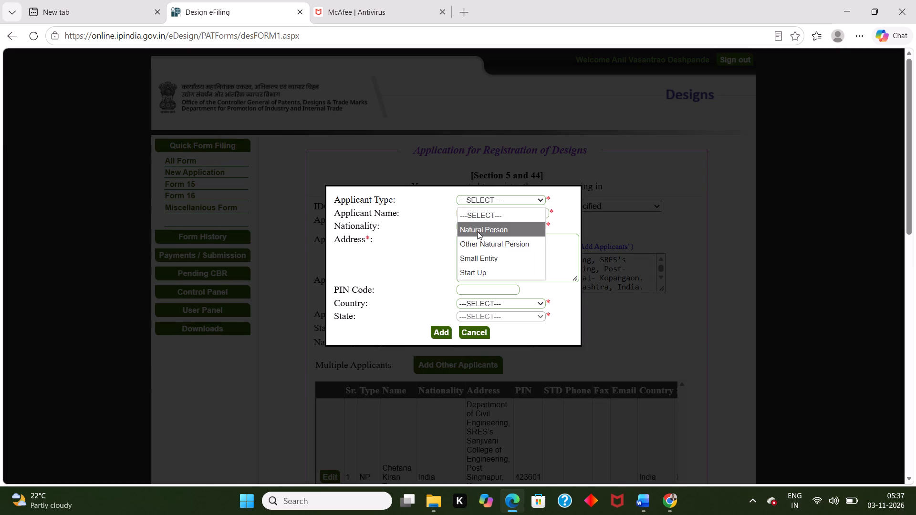
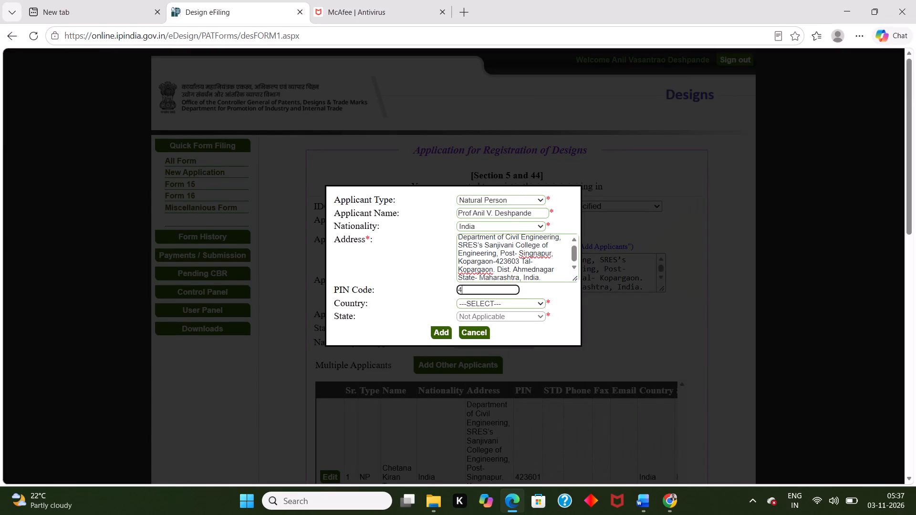
# Complete the additional applicant's PIN code, set the country to India and state to Maharashtra, and add the applicant.
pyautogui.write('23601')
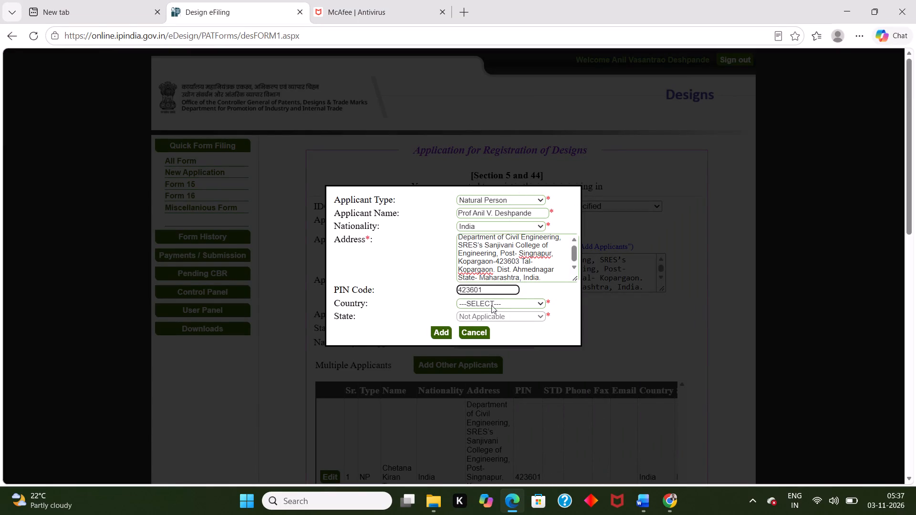
pyautogui.click(495, 303)
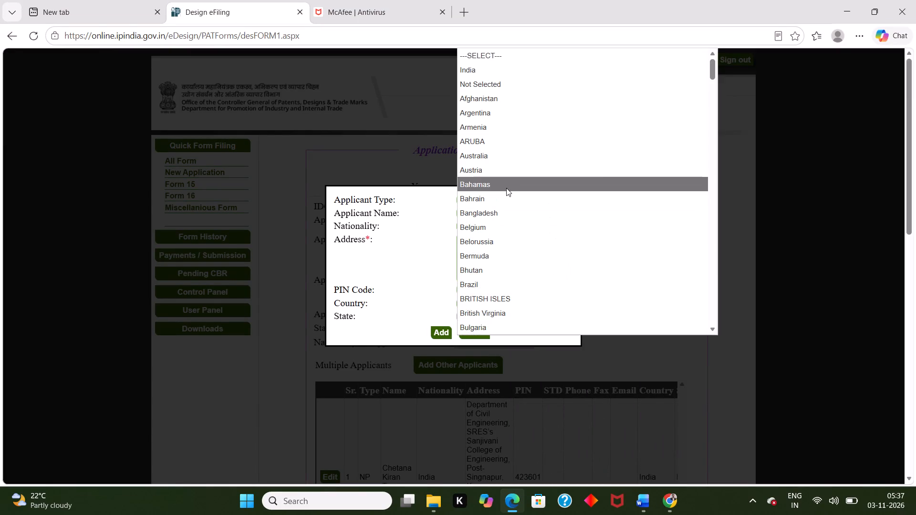
pyautogui.click(504, 69)
pyautogui.click(509, 316)
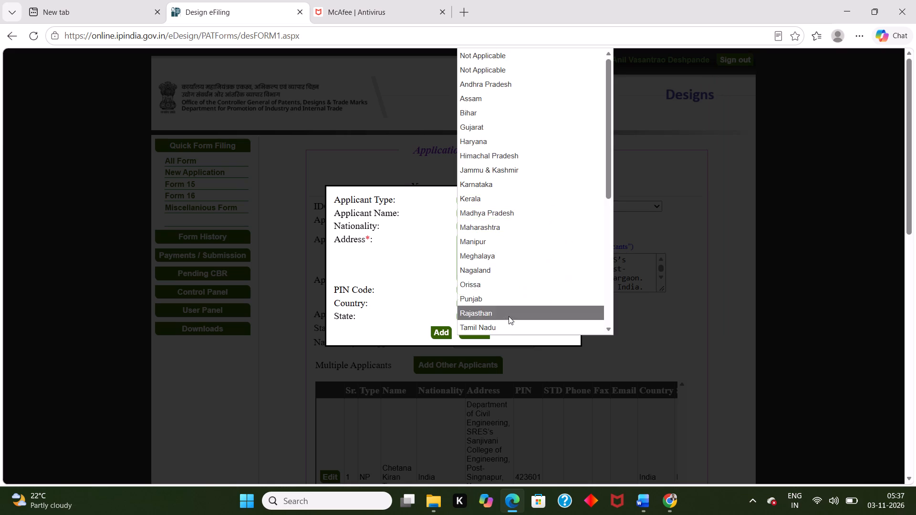
pyautogui.click(499, 229)
pyautogui.click(444, 333)
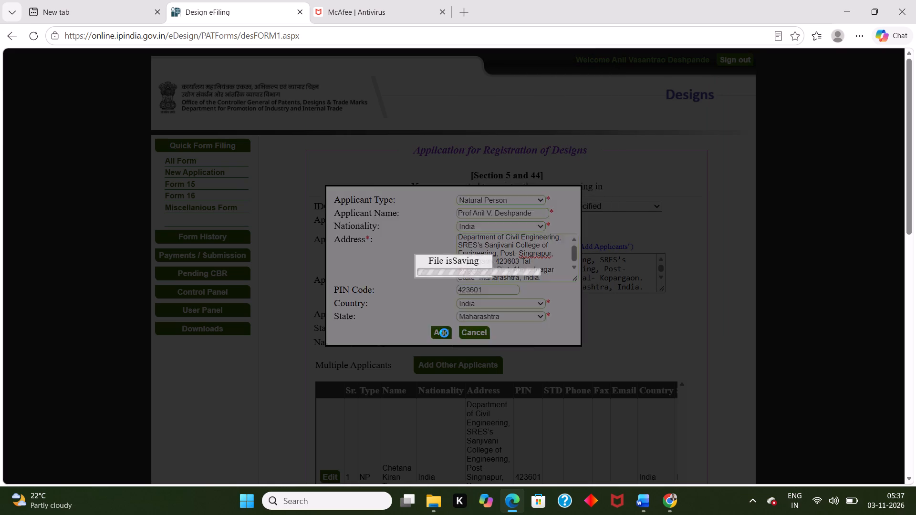
# Start adding an article to the design application below the list of additional applicants.
pyautogui.scroll(-4, 465, 370)
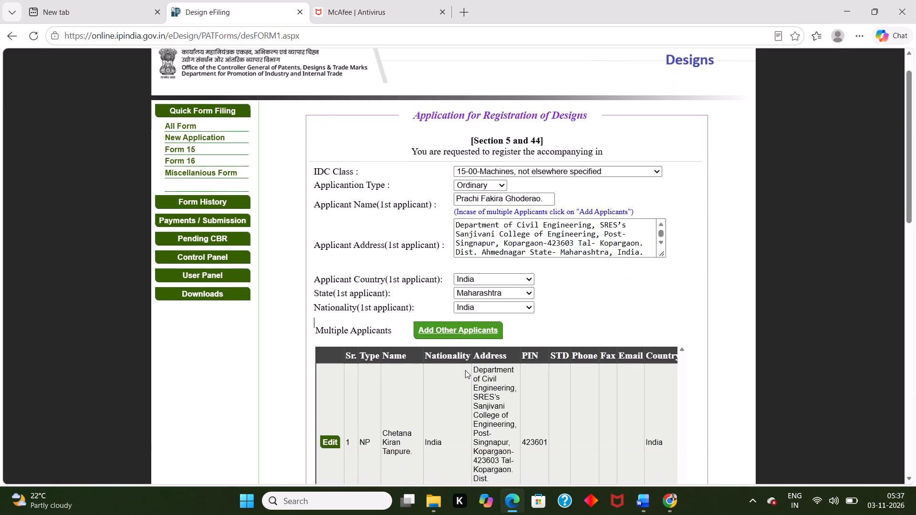
pyautogui.scroll(-5, 465, 370)
pyautogui.click(443, 360)
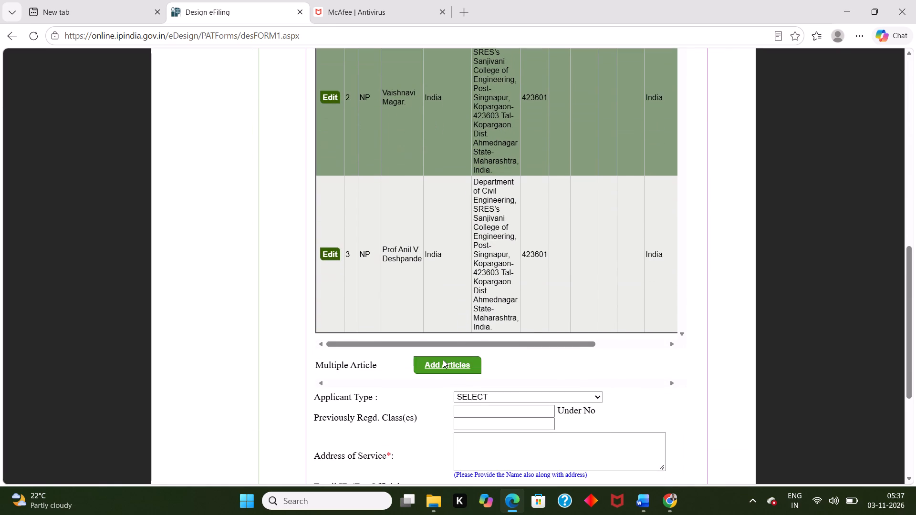
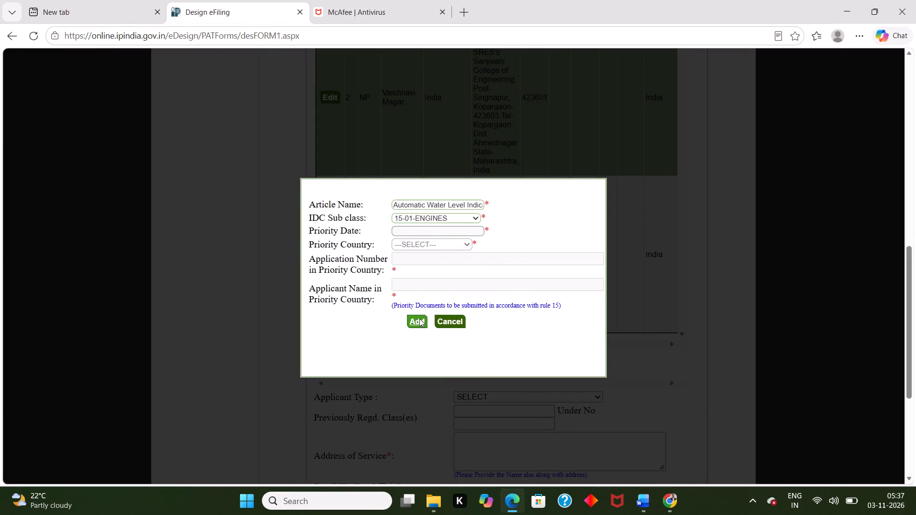
# Set the applicant type of the design application to Natural Person.
pyautogui.scroll(-6, 460, 380)
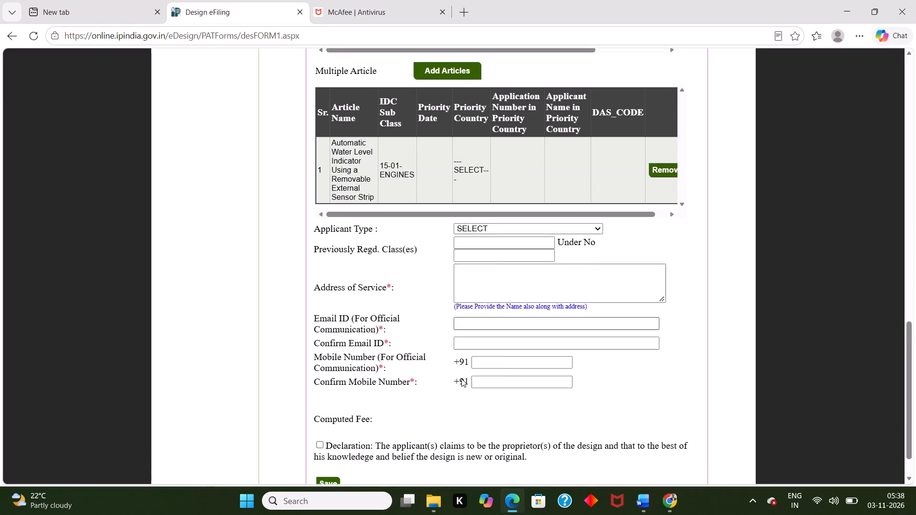
pyautogui.click(500, 185)
pyautogui.click(503, 216)
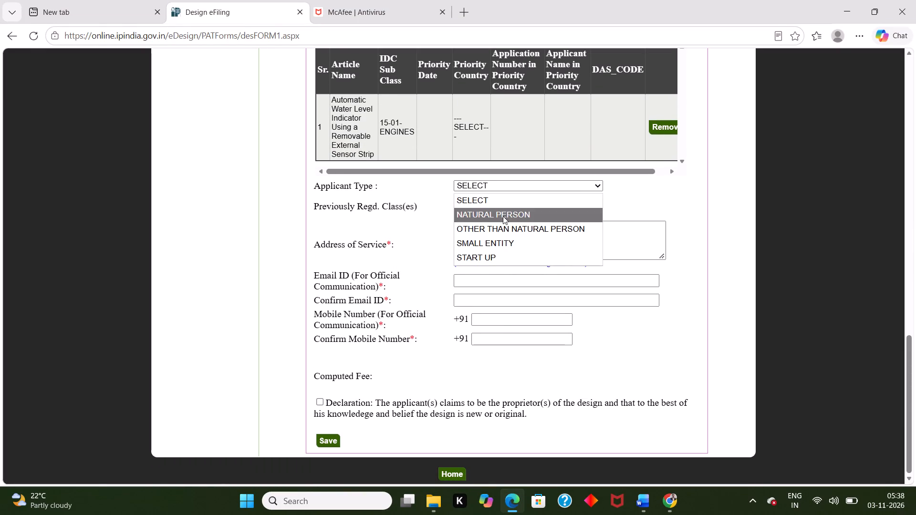
# Start pasting the address into the empty Address of Service field of the design application.
pyautogui.scroll(-3, 497, 455)
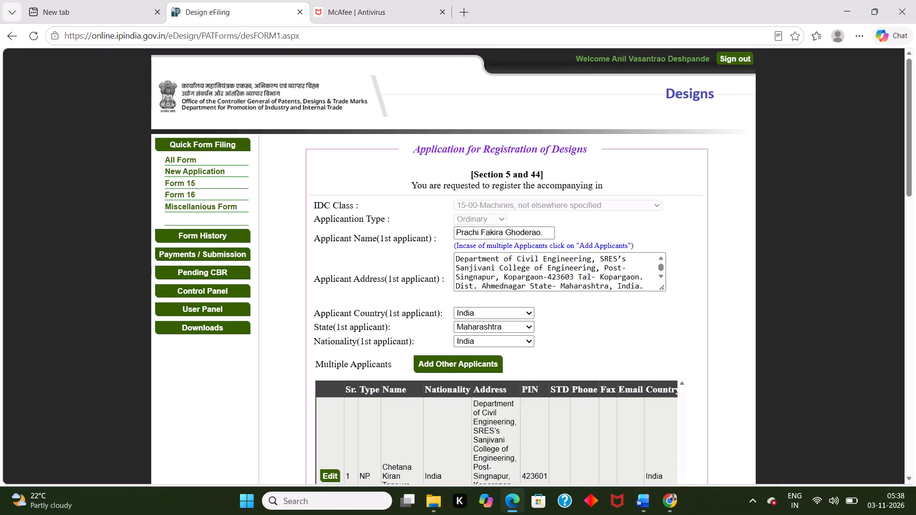
pyautogui.scroll(-9, 497, 457)
pyautogui.scroll(-3, 504, 414)
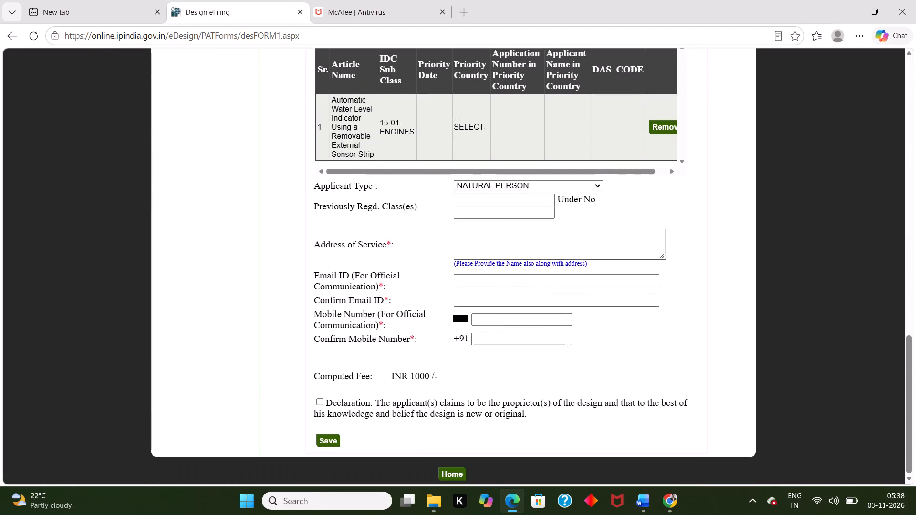
pyautogui.click(519, 240)
pyautogui.rightClick(519, 240)
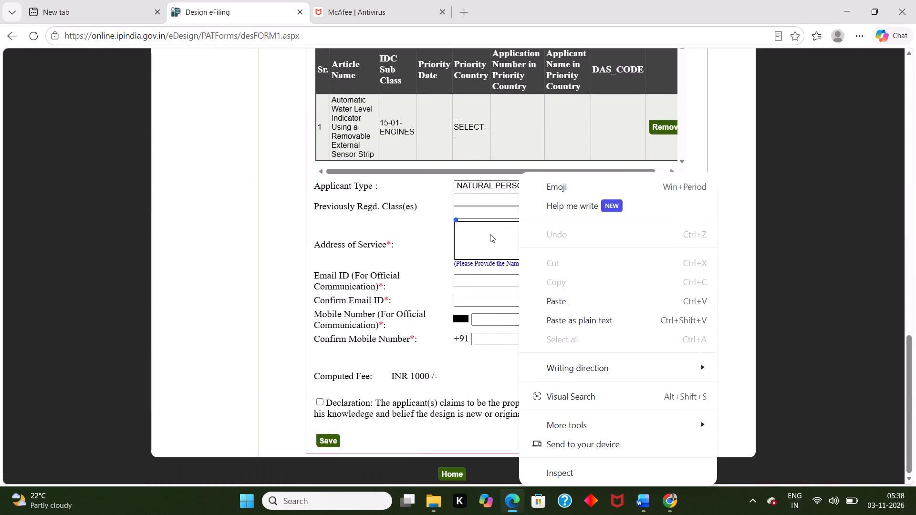
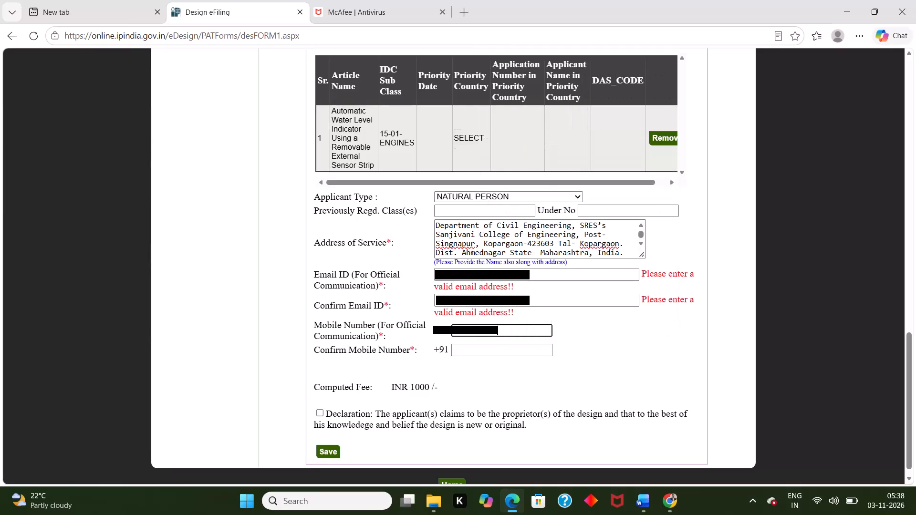
# Paste the mobile number into the empty Confirm Mobile Number field of the design application.
pyautogui.rightClick(499, 353)
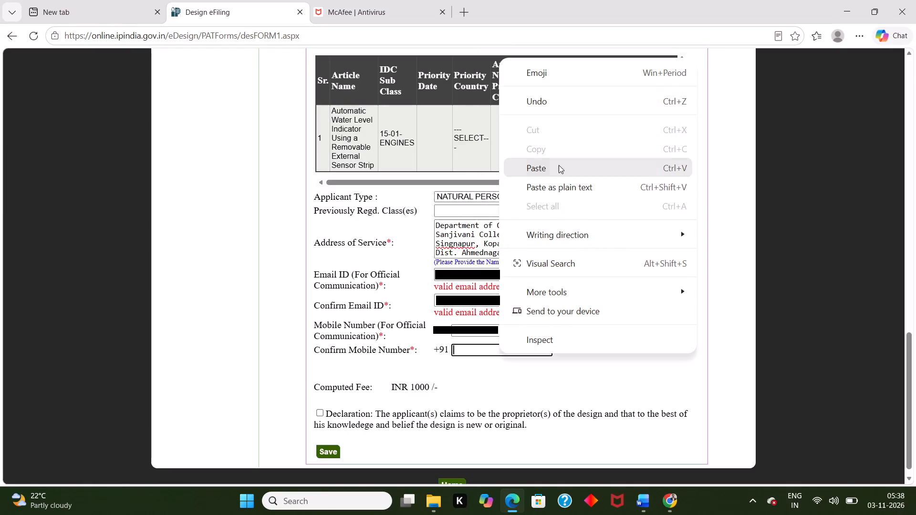
pyautogui.click(559, 165)
# Accept the proprietorship declaration and save the design application form.
pyautogui.click(323, 414)
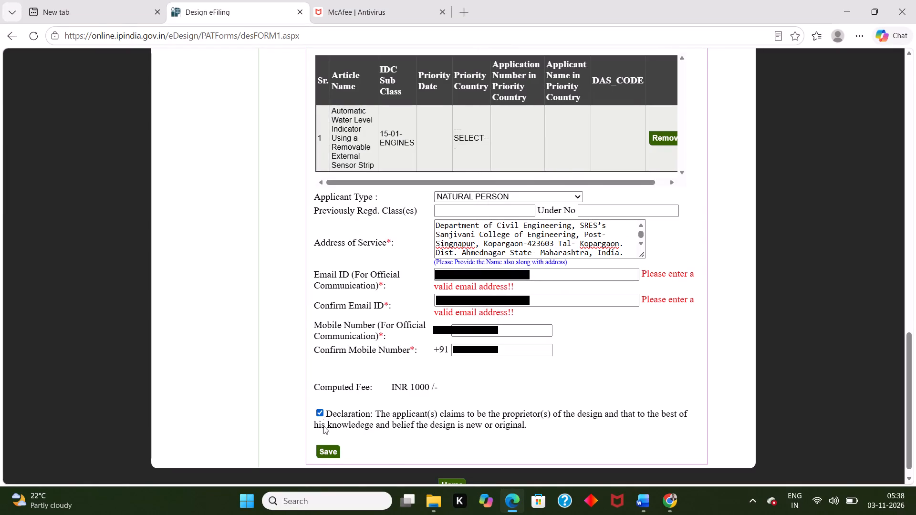
pyautogui.click(329, 449)
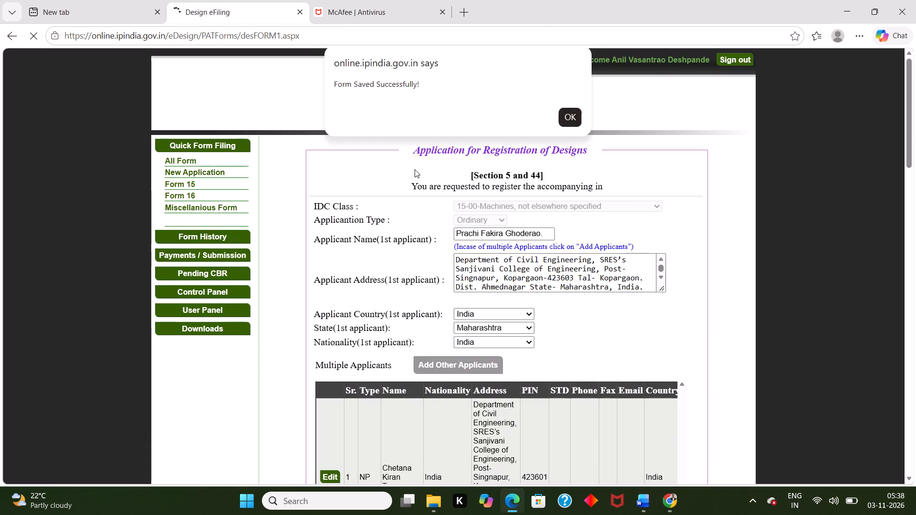
pyautogui.click(565, 110)
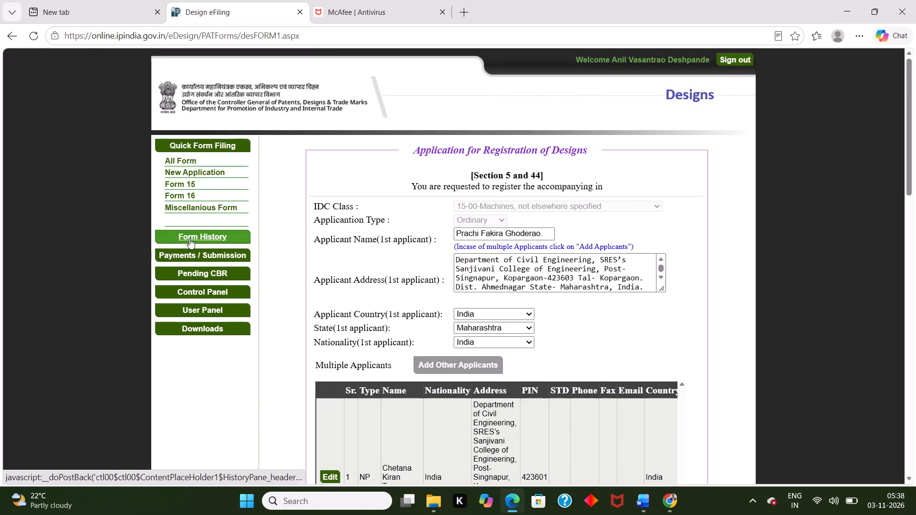
# Preview the drafted FORM 1 dated 03/11/2026 from the Drafted Forms list, down to the end of the form.
pyautogui.click(189, 238)
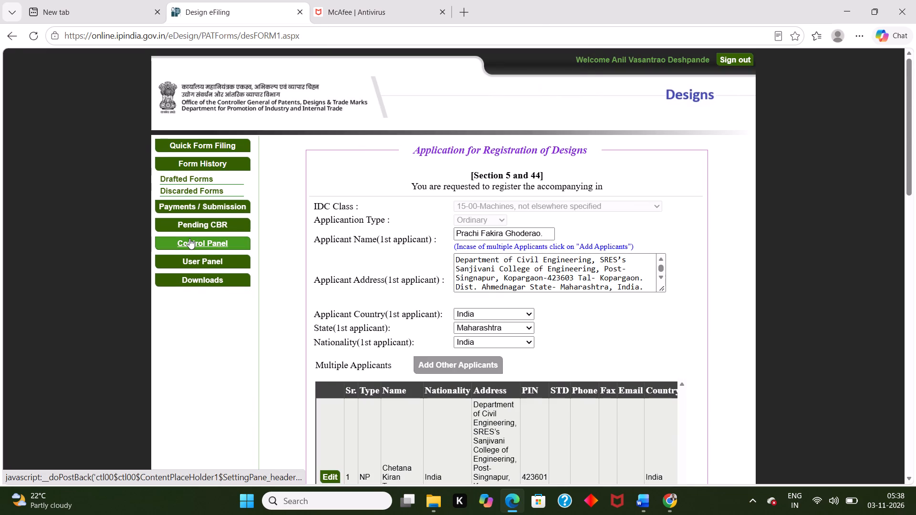
pyautogui.click(191, 177)
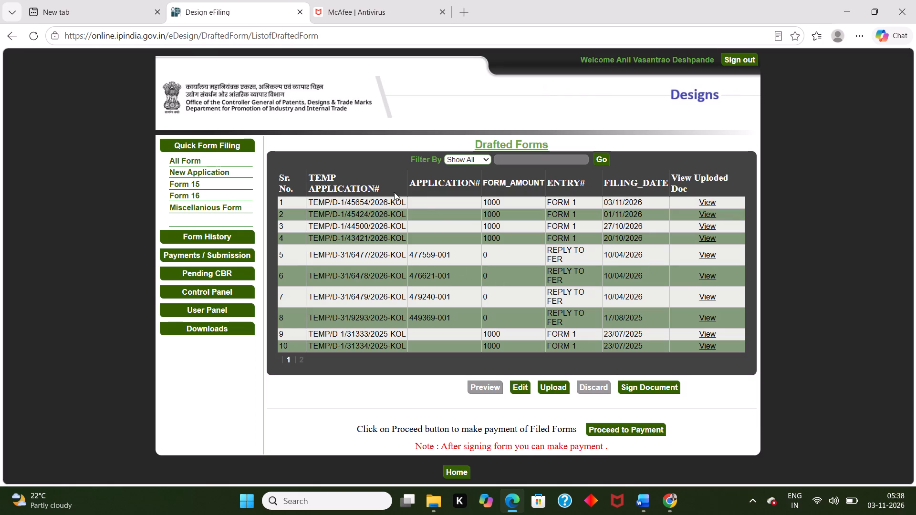
pyautogui.click(423, 201)
pyautogui.click(491, 390)
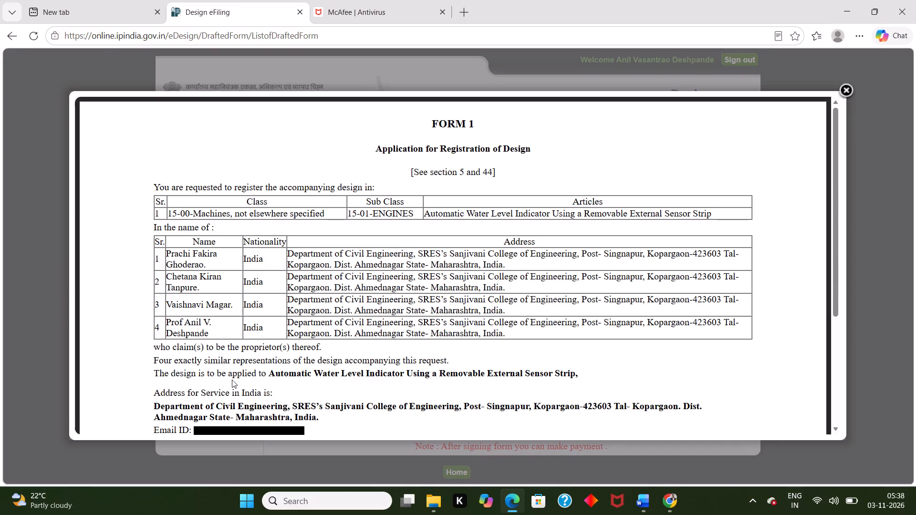
pyautogui.scroll(-12, 538, 368)
# Print the previewed Form 1 to a PDF in Downloads, named with the second applicant's first and last name followed by "form 1".
pyautogui.click(732, 414)
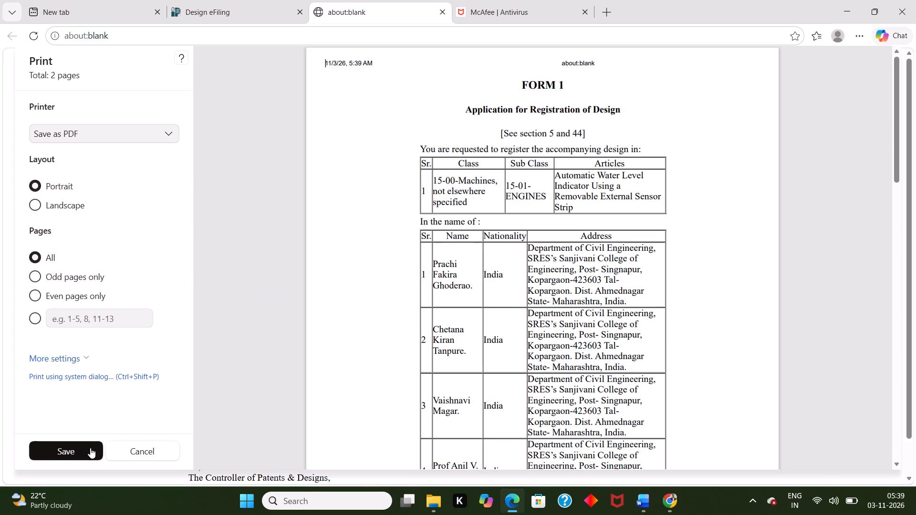
pyautogui.click(89, 449)
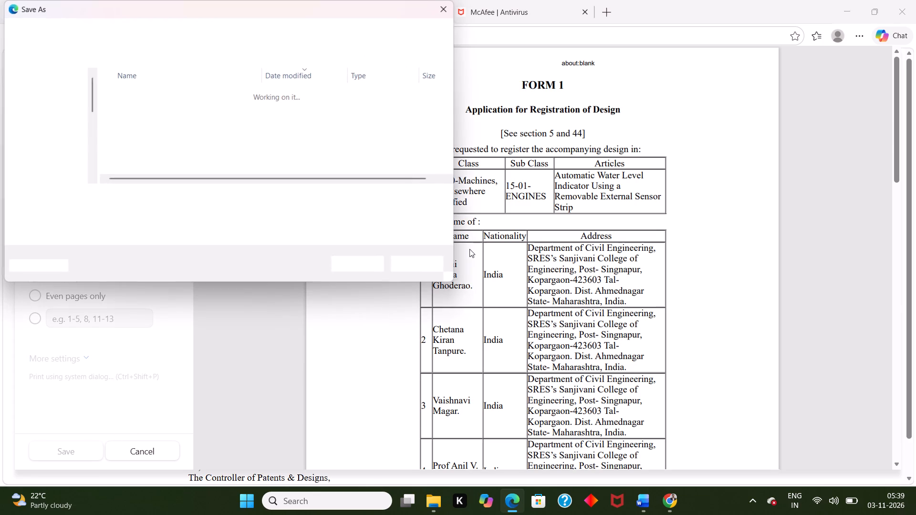
pyautogui.click(113, 194)
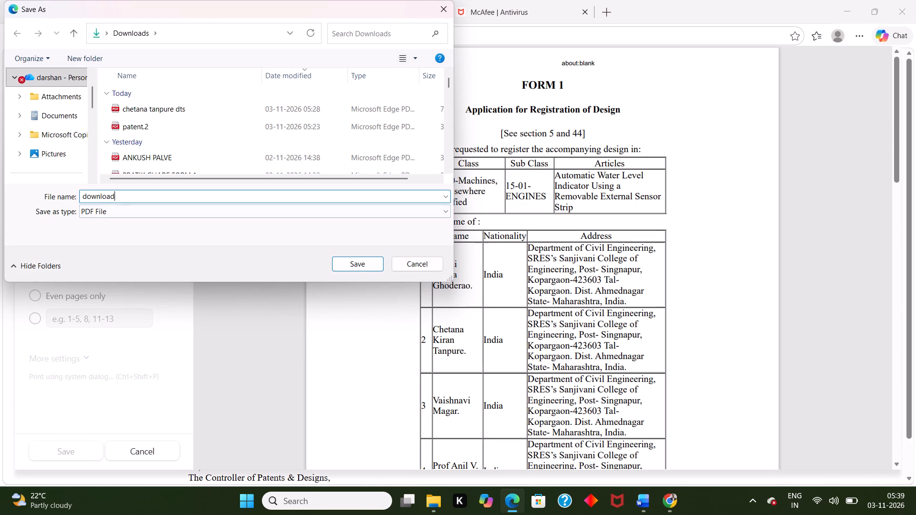
pyautogui.moveTo(118, 192); pyautogui.dragTo(60, 206)
pyautogui.press('BackSpace')
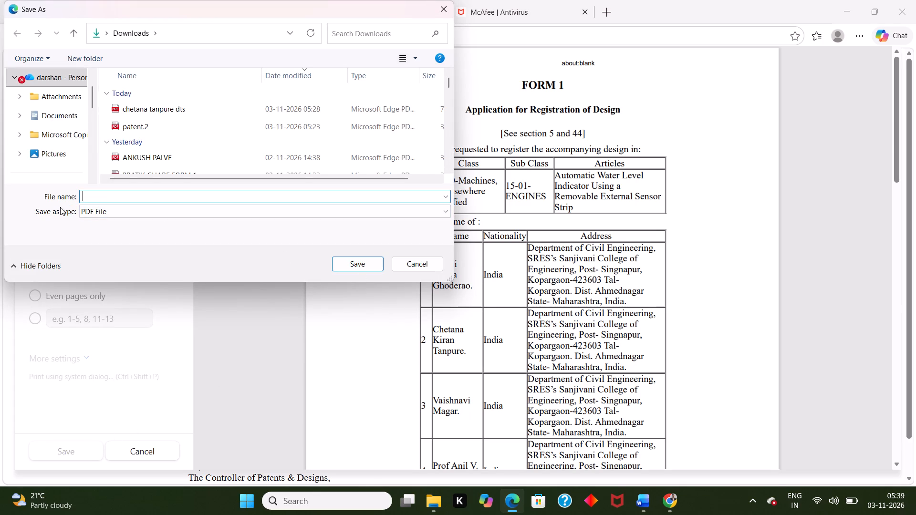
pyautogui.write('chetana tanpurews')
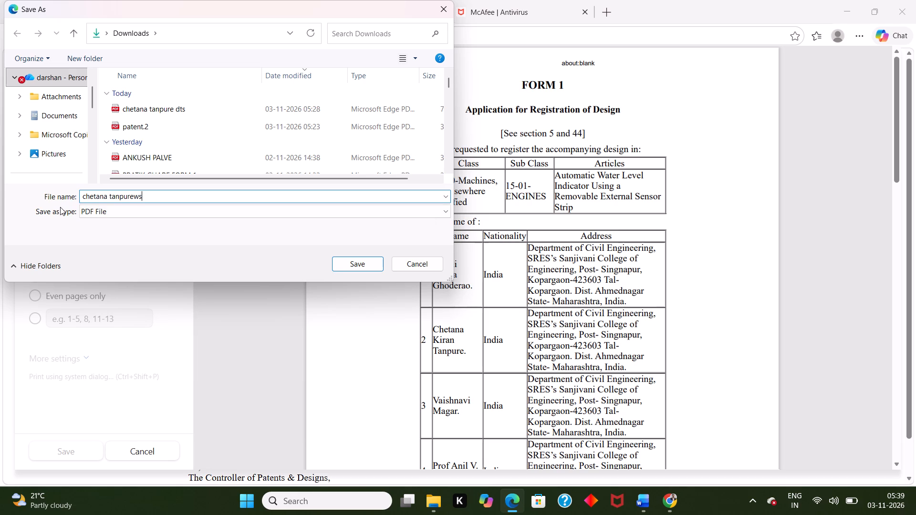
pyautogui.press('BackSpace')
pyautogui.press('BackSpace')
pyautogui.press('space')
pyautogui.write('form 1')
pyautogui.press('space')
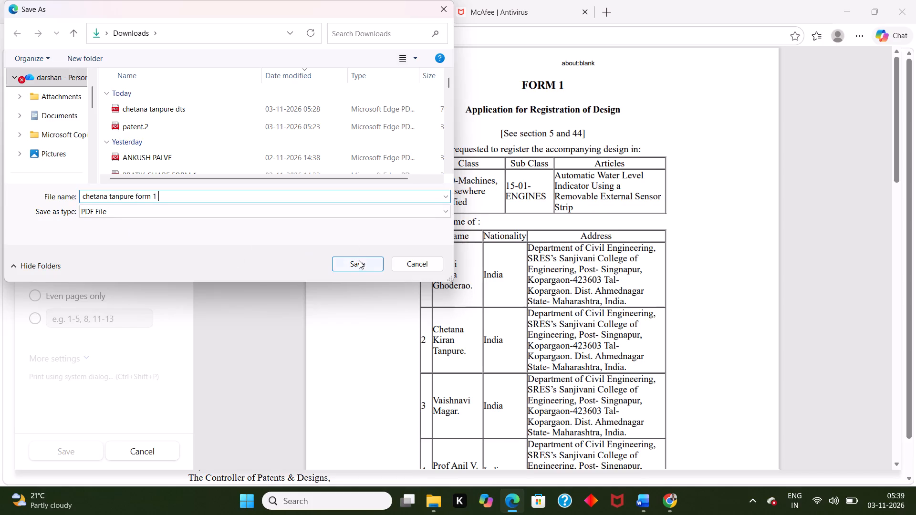
# Save the Form 1 printout as a PDF file in the Downloads folder under the entered name.
pyautogui.click(359, 261)
pyautogui.scroll(-9, 566, 290)
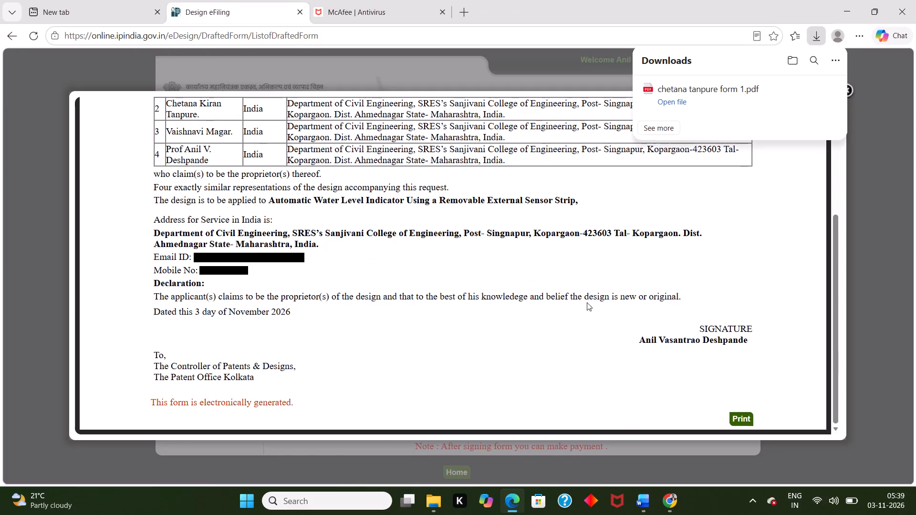
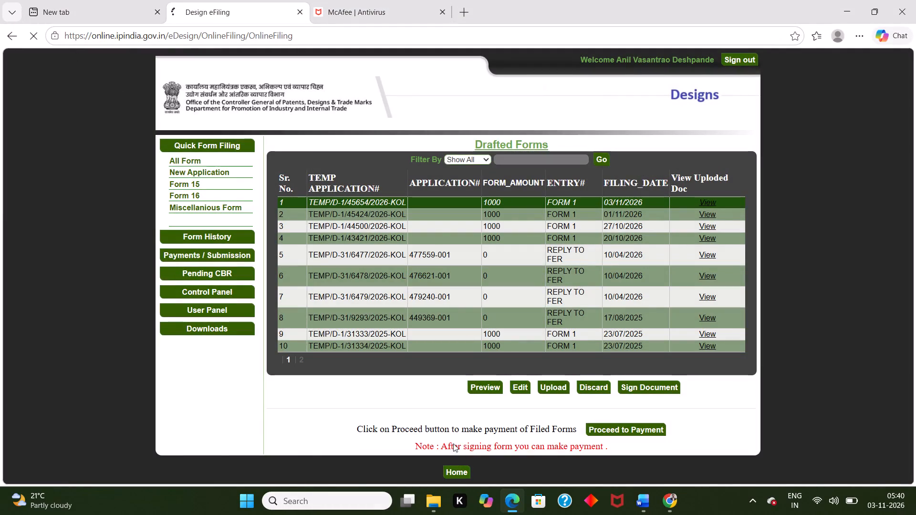
# Open the New Application page for quick form filing on the design e-filing site.
pyautogui.click(187, 168)
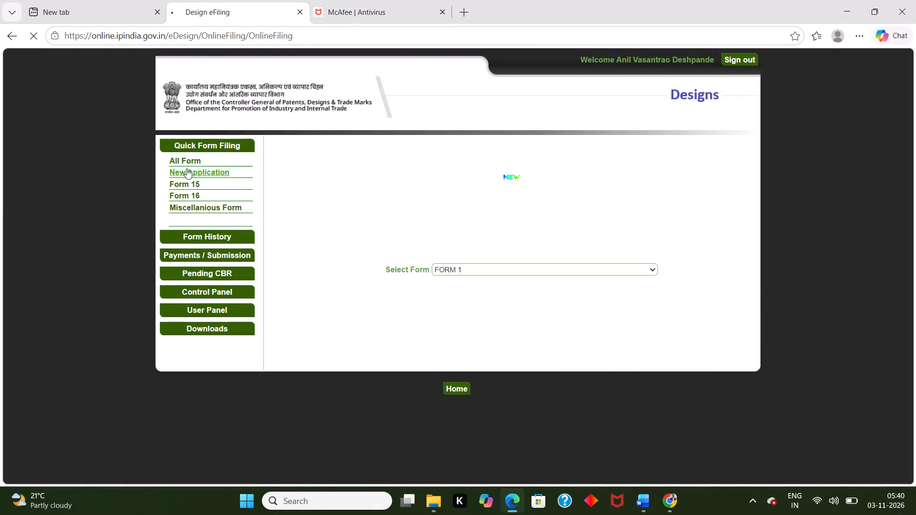
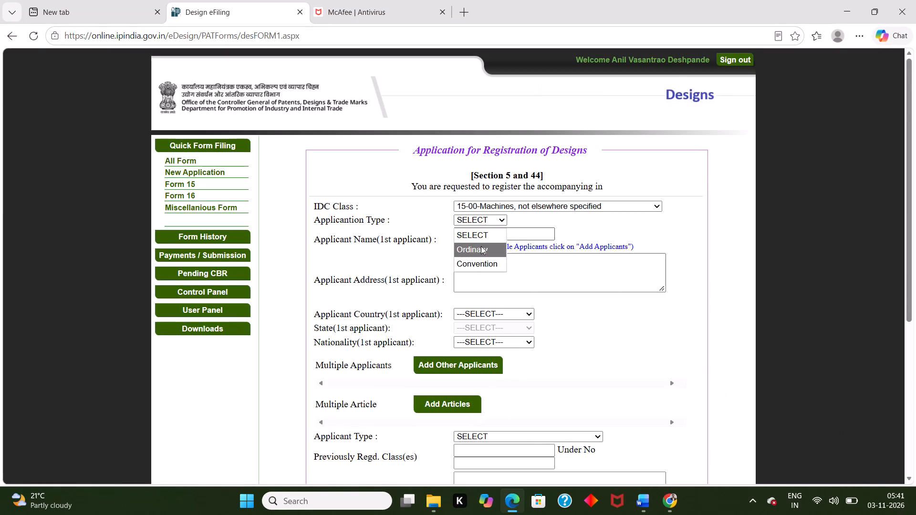
# Paste the first applicant's name into the empty Applicant Name (1st applicant) field of the new design application.
pyautogui.click(485, 230)
pyautogui.rightClick(485, 230)
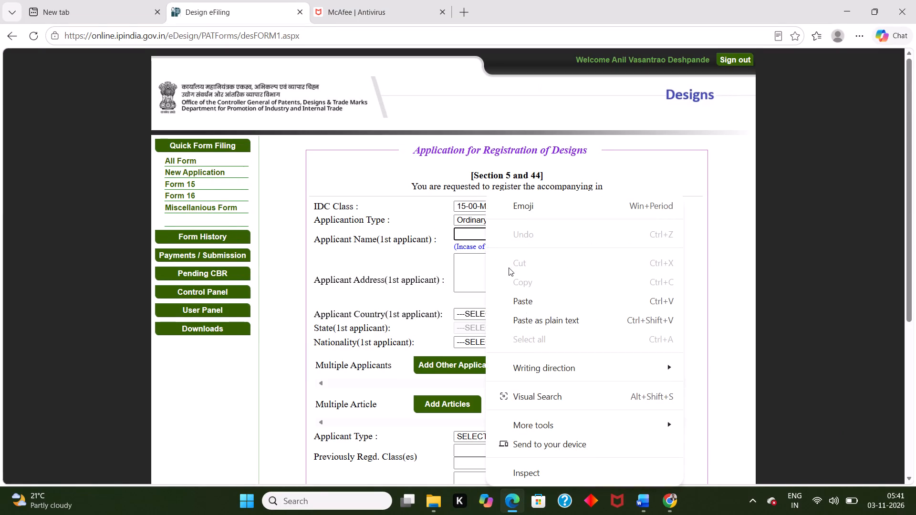
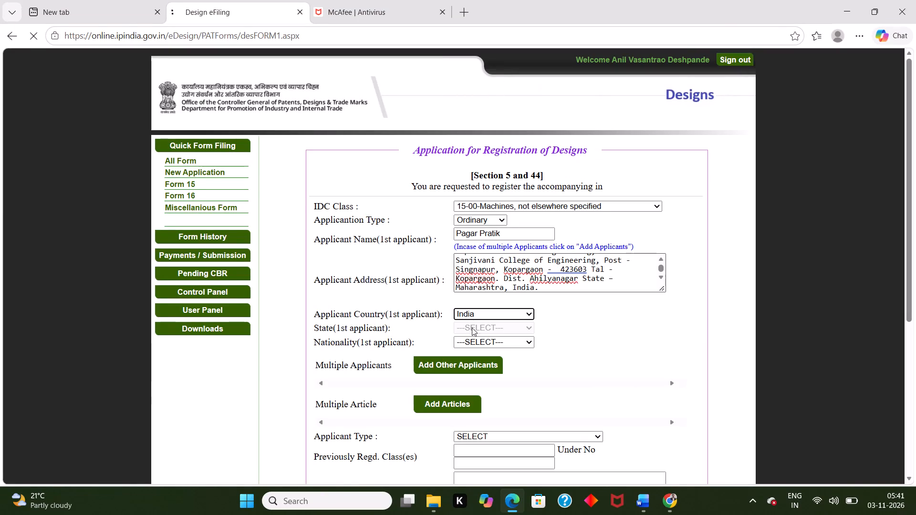
# Set the first applicant's state to Maharashtra and nationality to India.
pyautogui.click(479, 327)
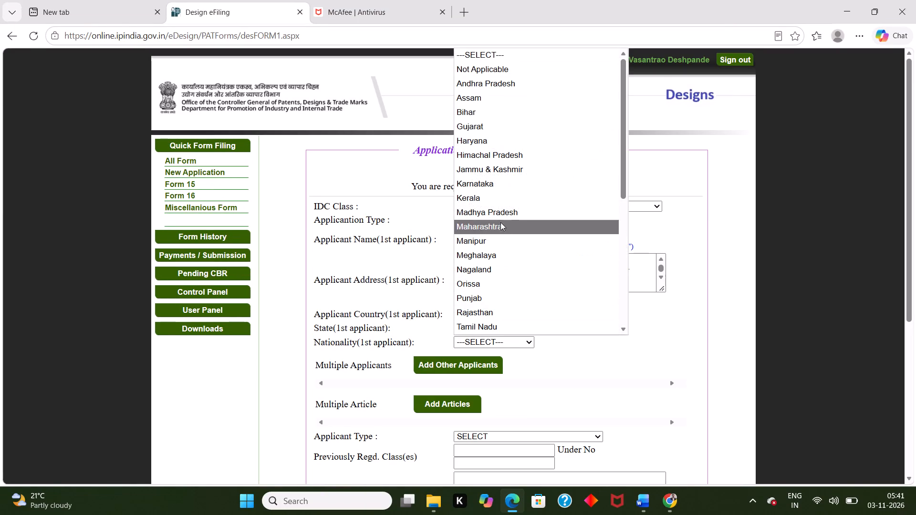
pyautogui.click(498, 225)
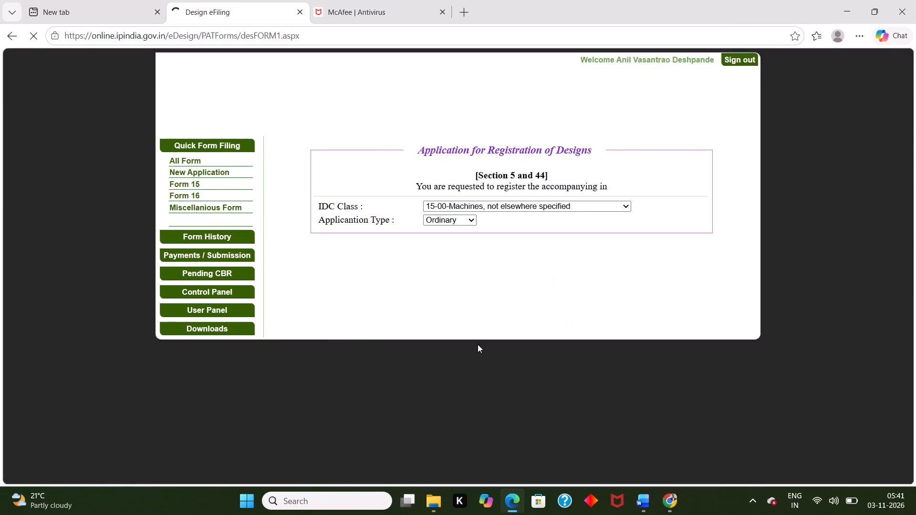
pyautogui.click(478, 344)
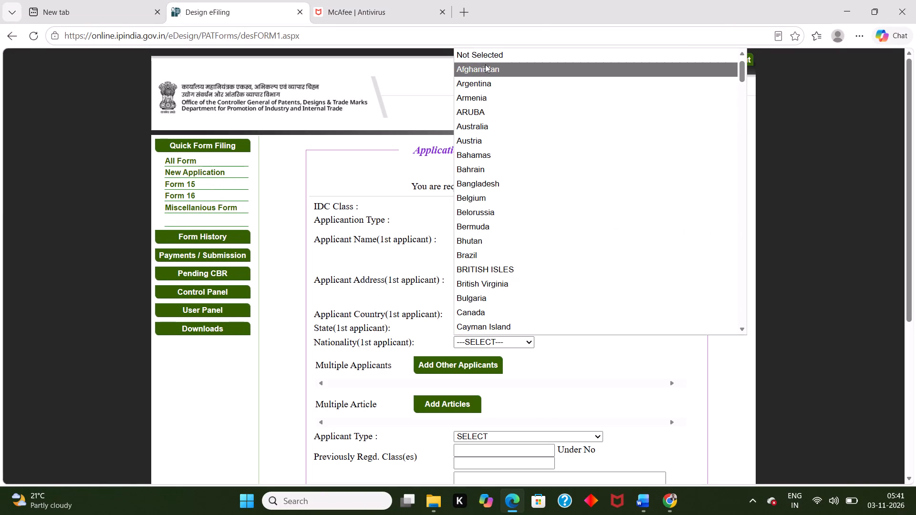
pyautogui.scroll(3, 496, 276)
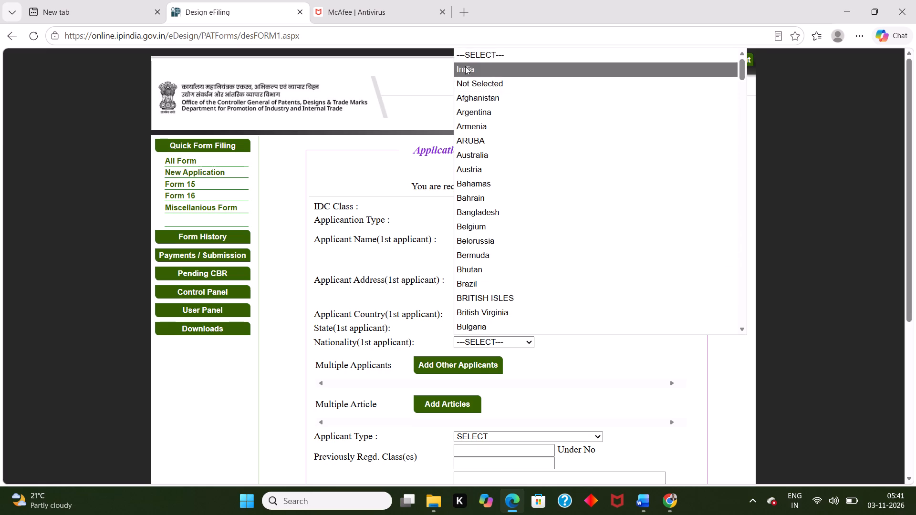
pyautogui.click(467, 67)
# Start adding another applicant to the design application and open the Applicant Type choices.
pyautogui.click(476, 370)
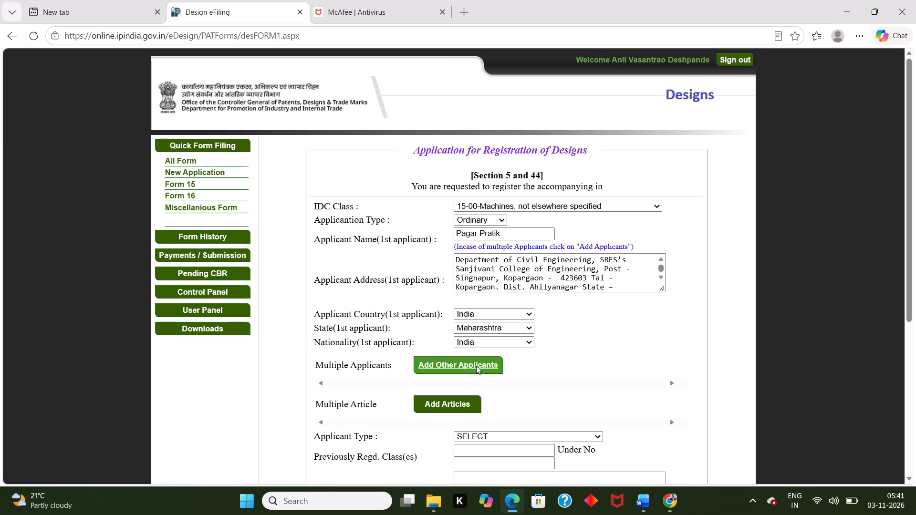
pyautogui.click(476, 366)
pyautogui.click(520, 197)
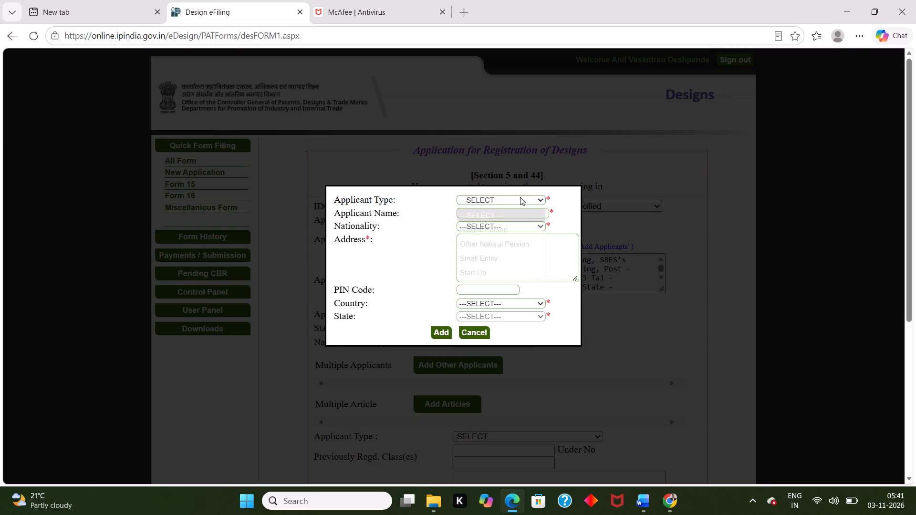
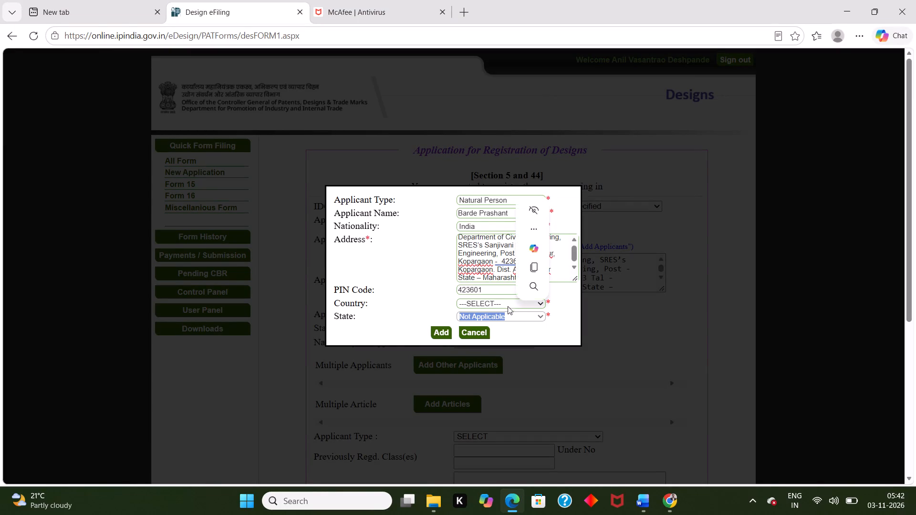
# Set the additional applicant's country to India and state to Maharashtra, and add the applicant to the application.
pyautogui.click(509, 303)
pyautogui.click(498, 74)
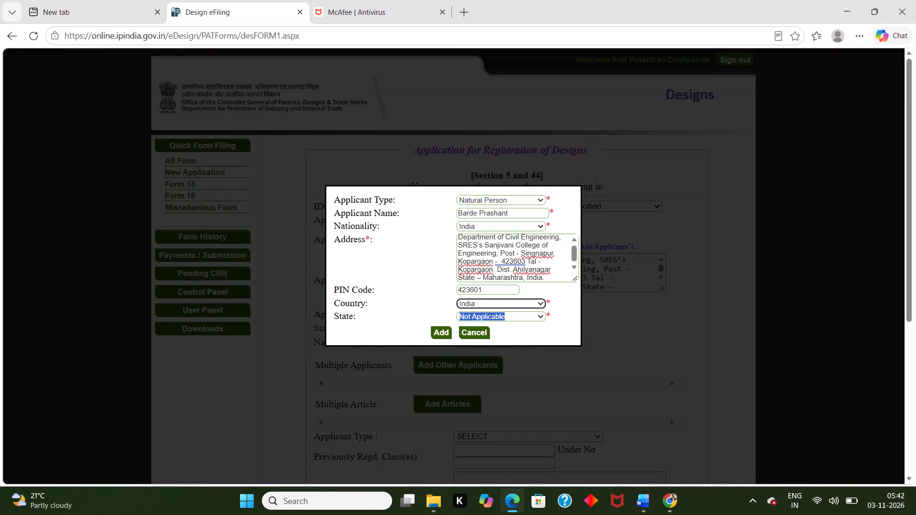
pyautogui.click(524, 319)
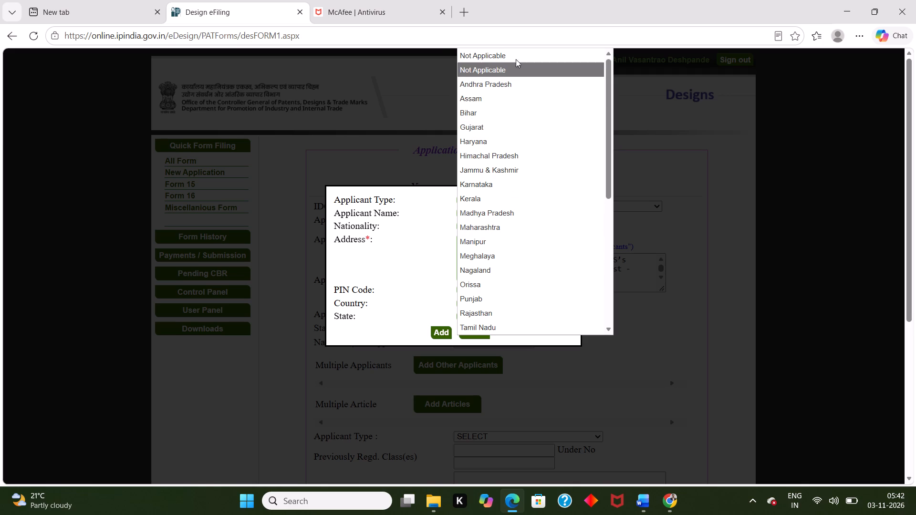
pyautogui.click(497, 232)
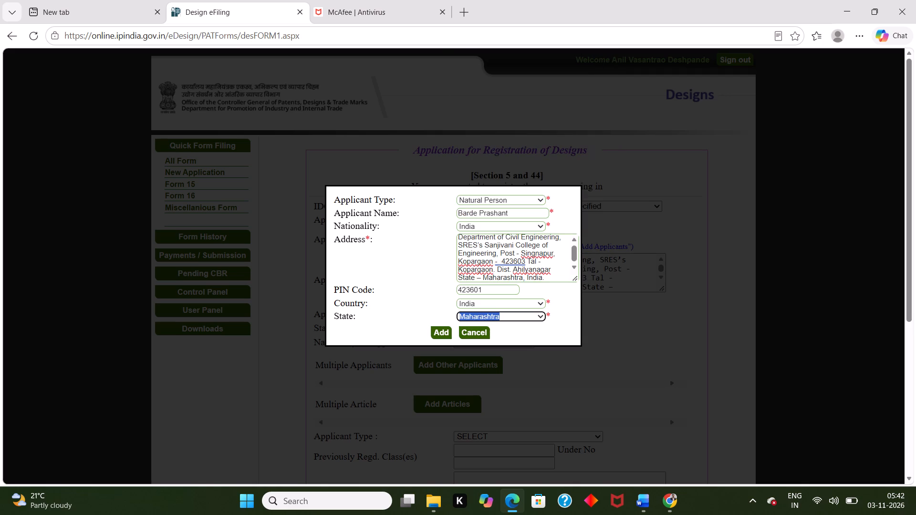
pyautogui.click(437, 329)
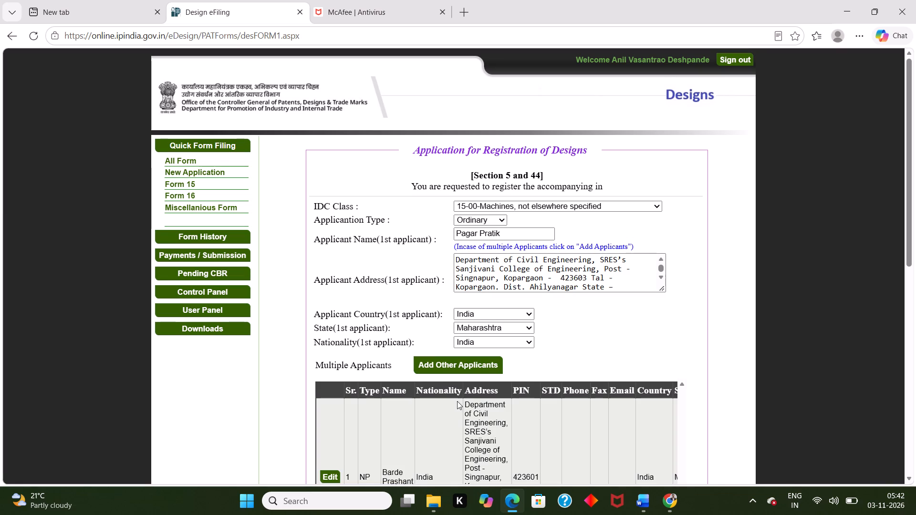
# Start another additional applicant entry and set the applicant type to Natural Person.
pyautogui.click(469, 365)
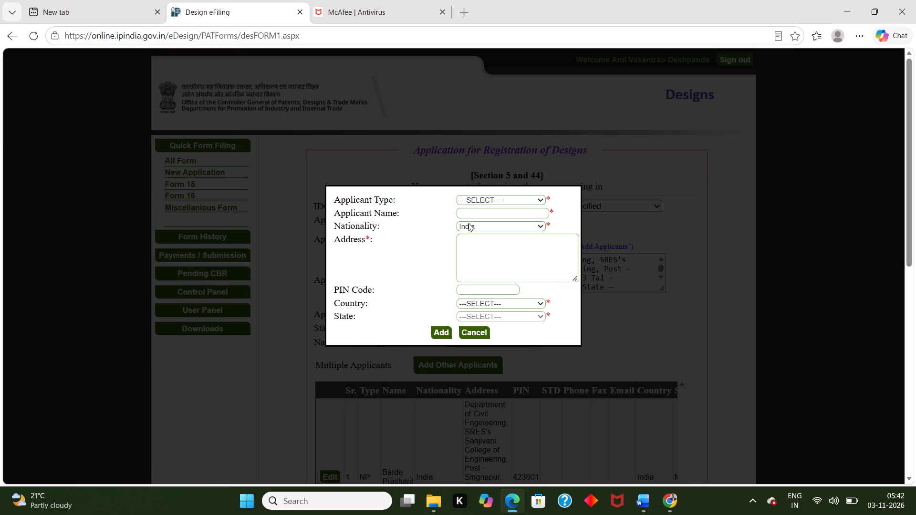
pyautogui.click(492, 199)
pyautogui.click(489, 225)
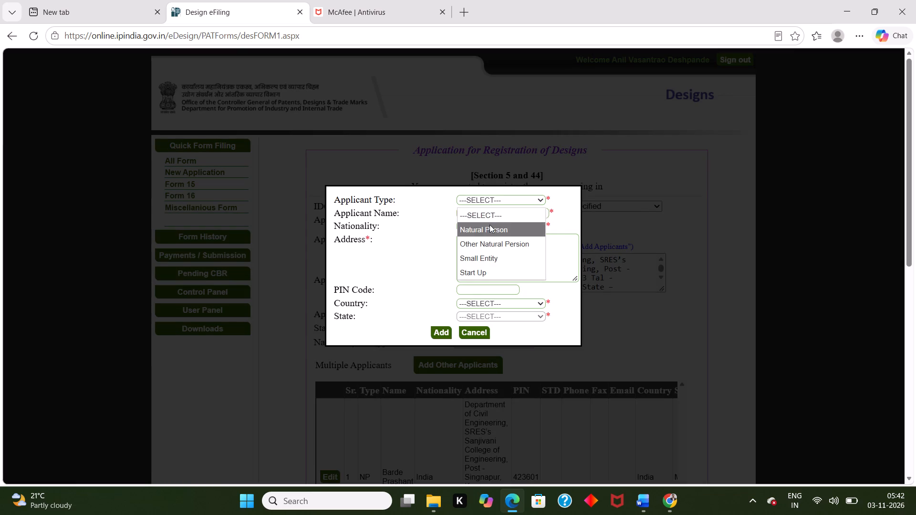
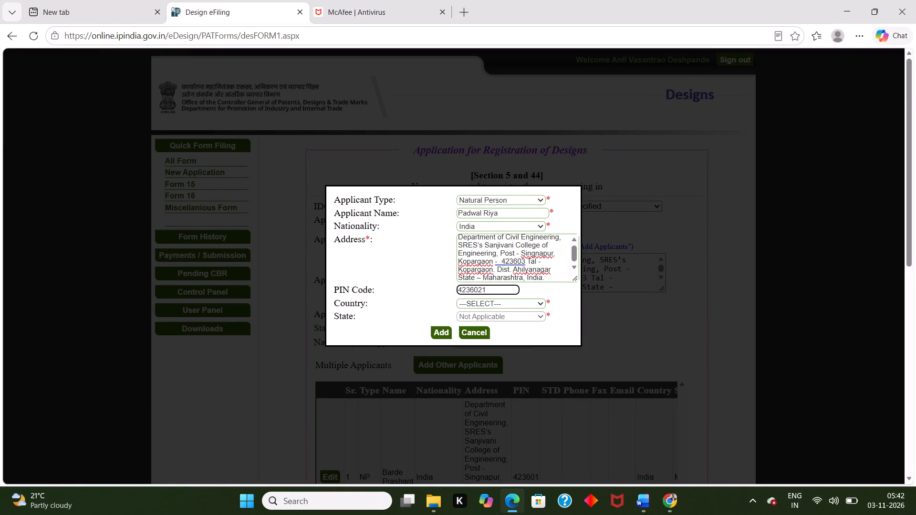
# Set the additional applicant's country to India and state to Maharashtra, and add the applicant to the application.
pyautogui.click(496, 300)
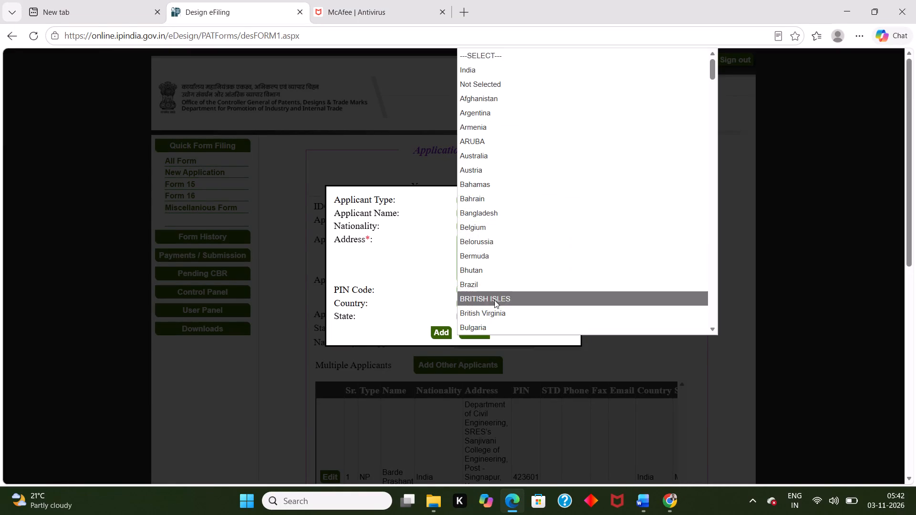
pyautogui.click(500, 72)
pyautogui.doubleClick(491, 316)
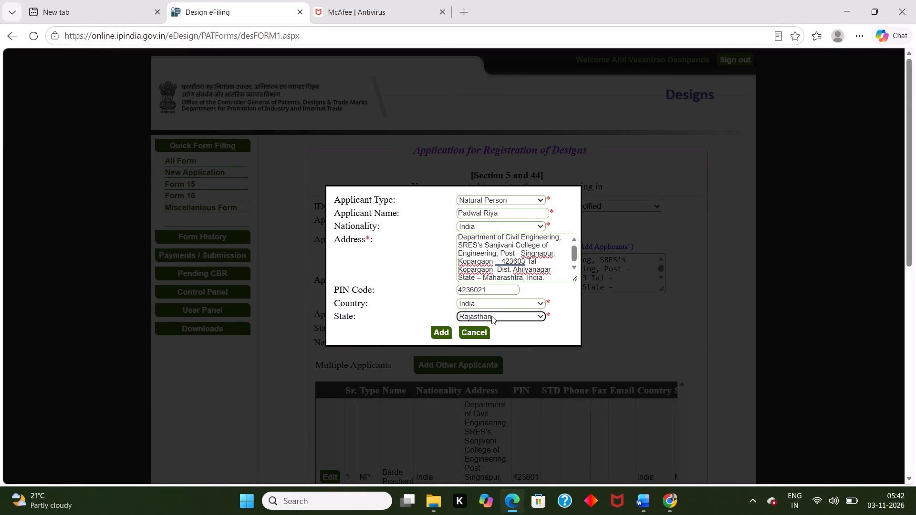
pyautogui.click(499, 316)
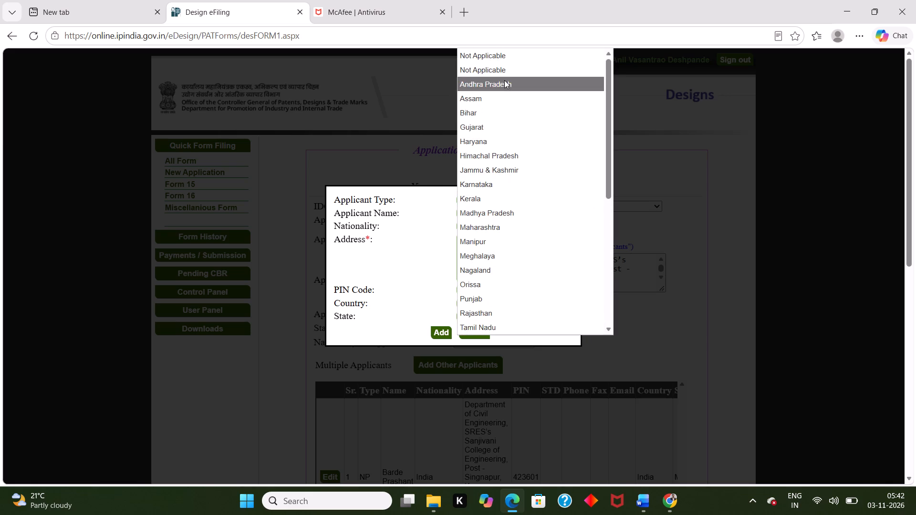
pyautogui.click(512, 227)
pyautogui.click(437, 332)
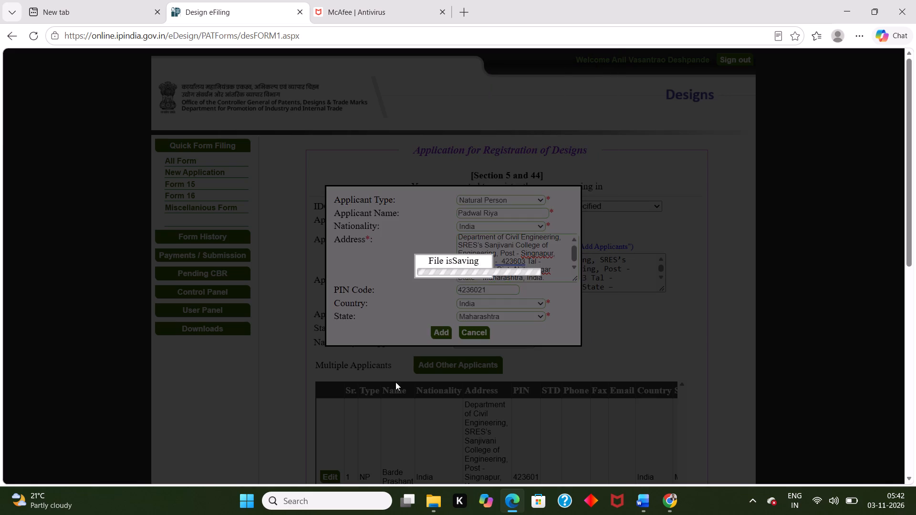
# Start another additional applicant entry and open the applicant type choices.
pyautogui.click(496, 365)
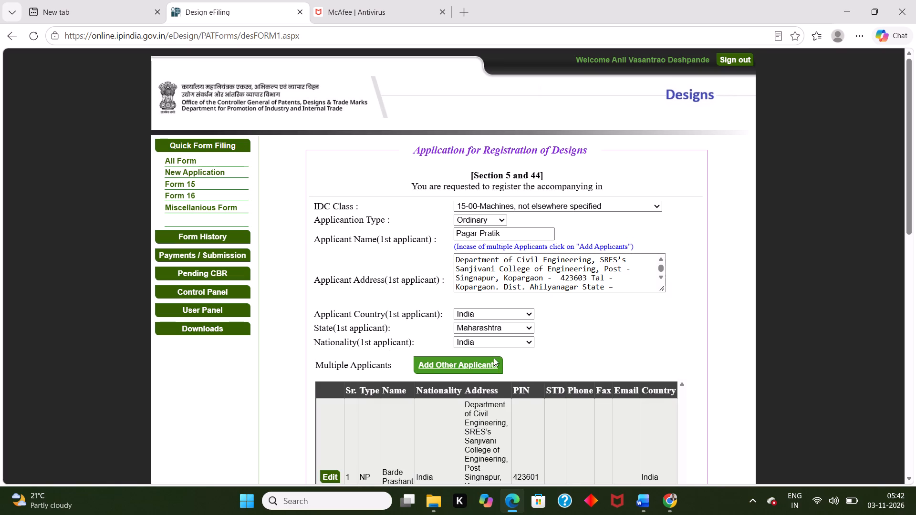
pyautogui.click(508, 202)
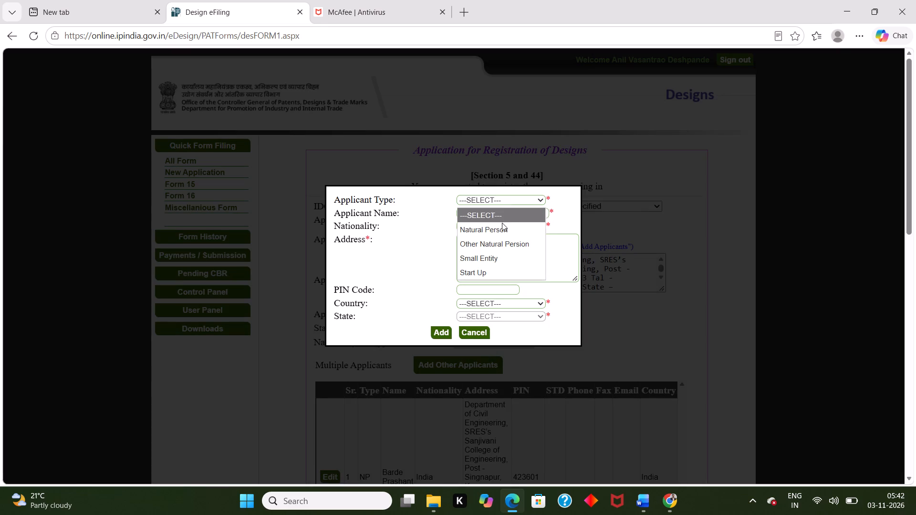
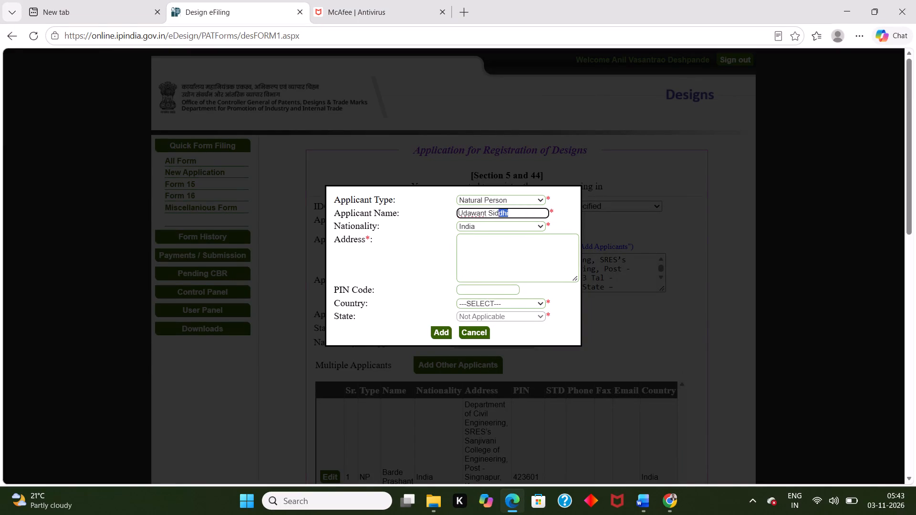
# Clear the applicant name in the additional applicant entry and replace it with the copied applicant name.
pyautogui.moveTo(477, 215); pyautogui.dragTo(440, 217)
pyautogui.press('BackSpace')
pyautogui.hotkey('ctrl', 'v')
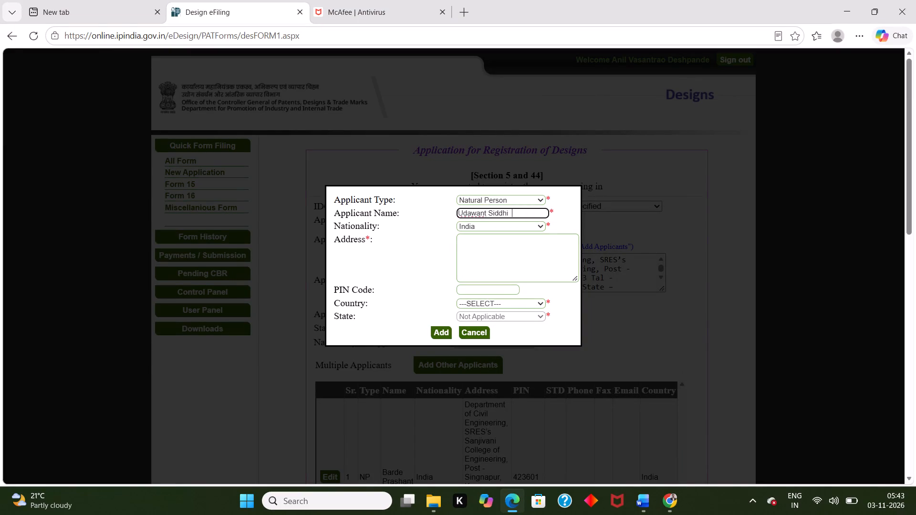
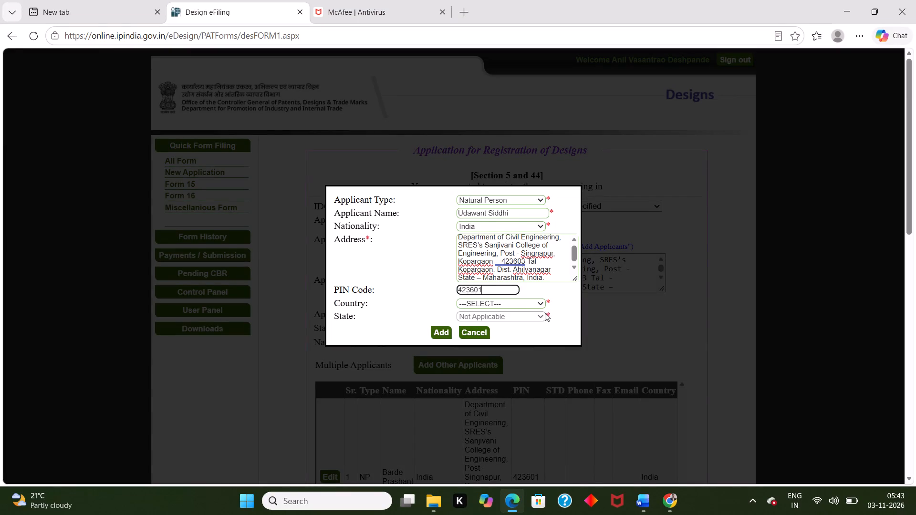
# Set the additional applicant's country to India and state to Maharashtra, and add the applicant to the application.
pyautogui.click(537, 297)
pyautogui.click(537, 306)
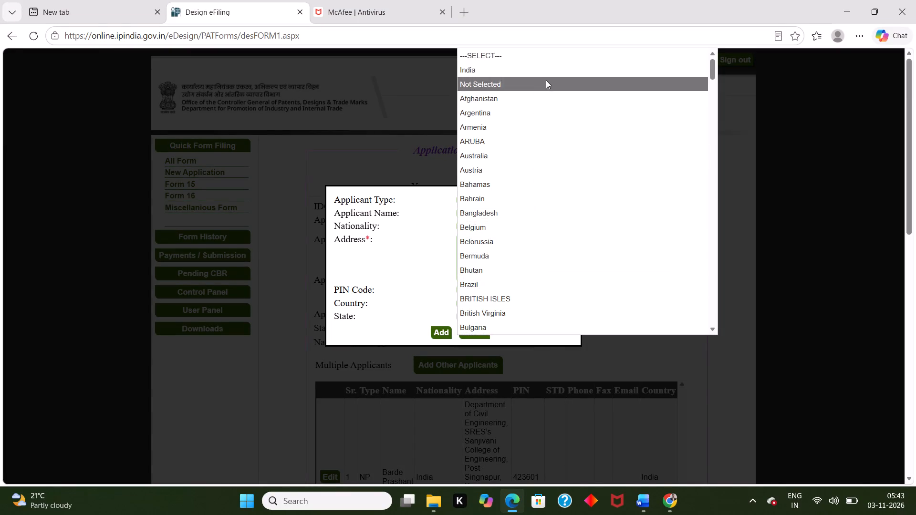
pyautogui.click(543, 64)
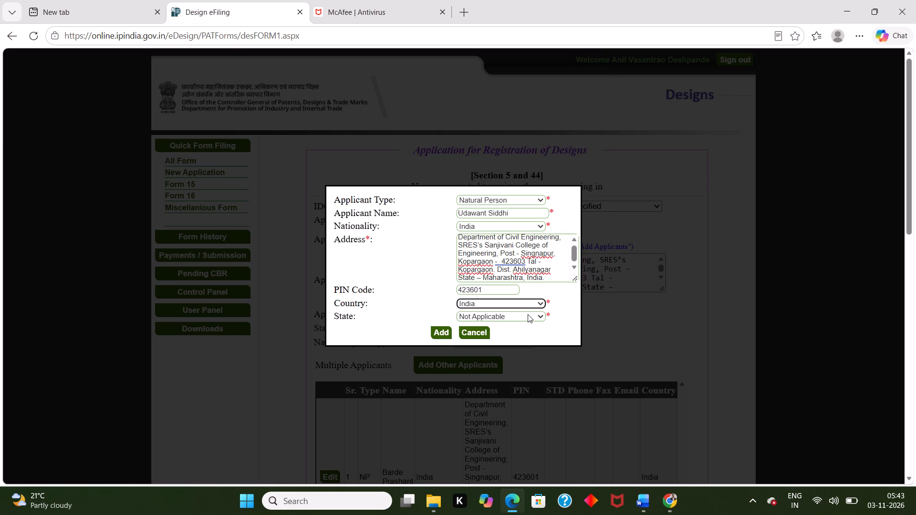
pyautogui.click(528, 314)
pyautogui.click(507, 233)
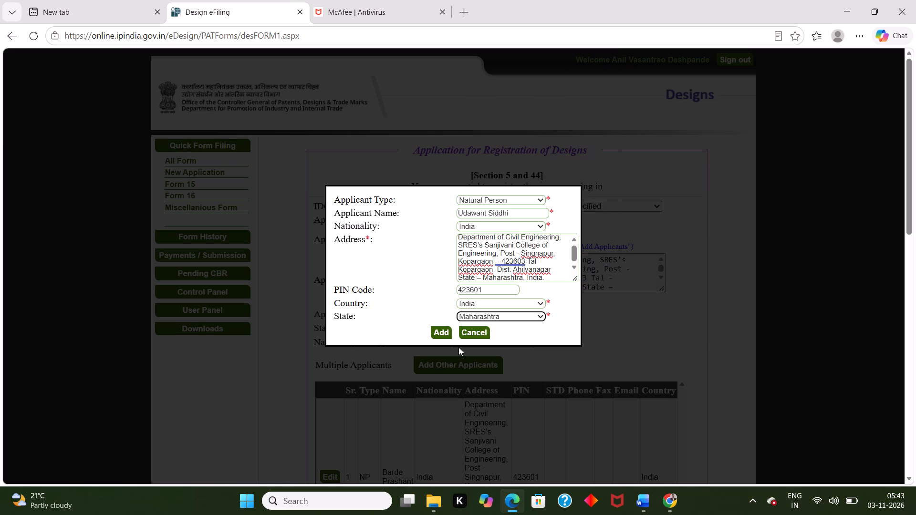
pyautogui.click(432, 330)
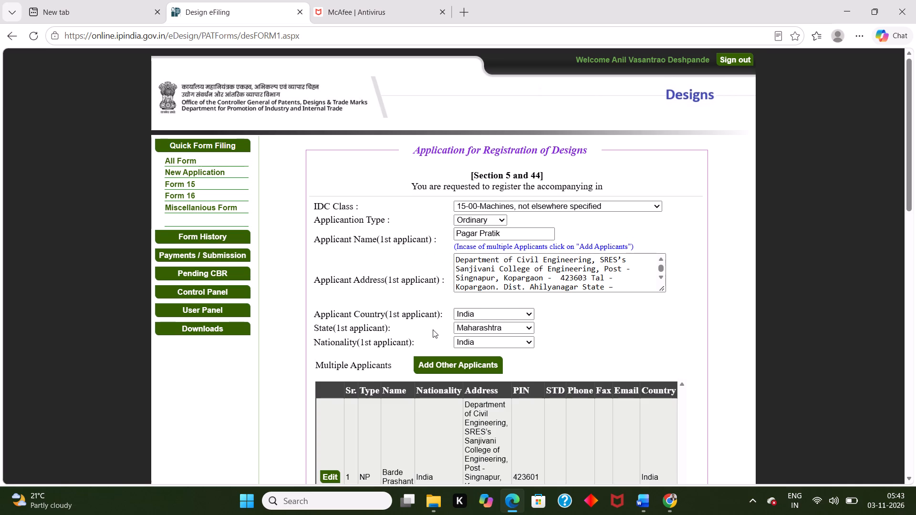
# Start another additional applicant entry with applicant type Natural Person and go to its applicant name.
pyautogui.click(459, 362)
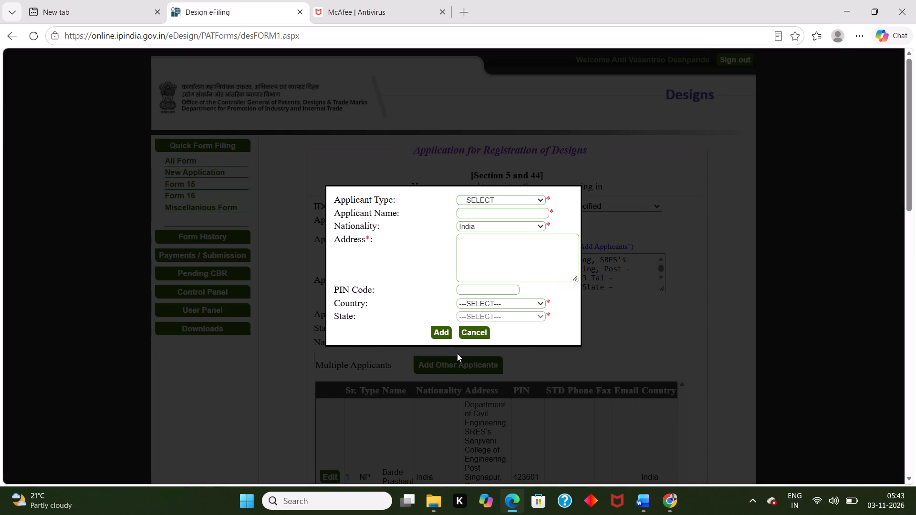
pyautogui.click(516, 200)
pyautogui.click(498, 230)
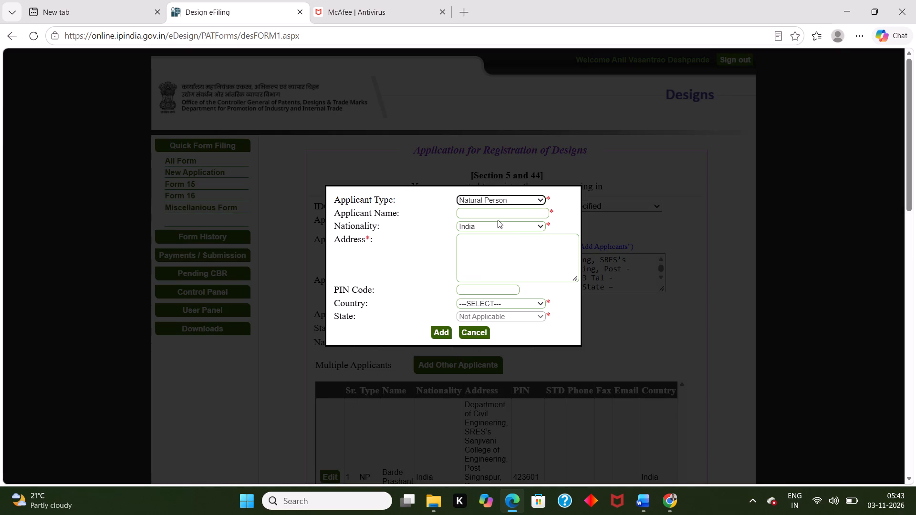
pyautogui.click(498, 211)
pyautogui.rightClick(498, 211)
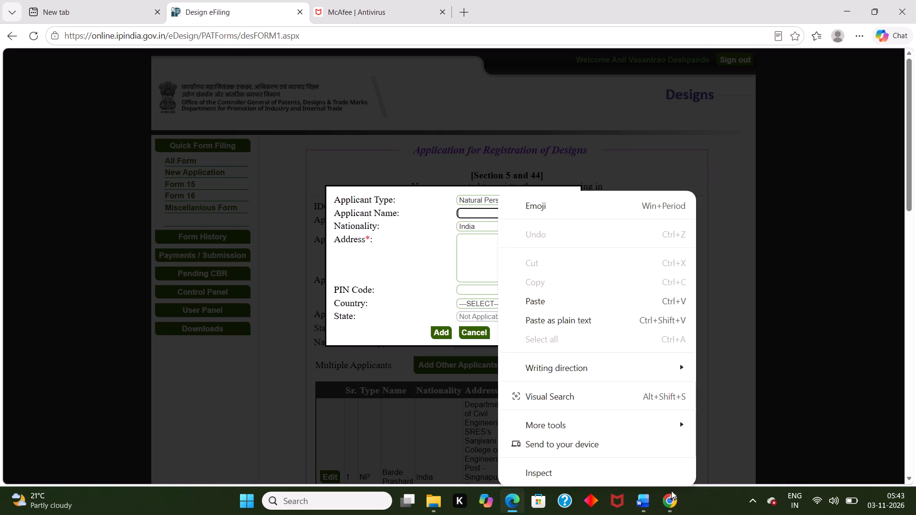
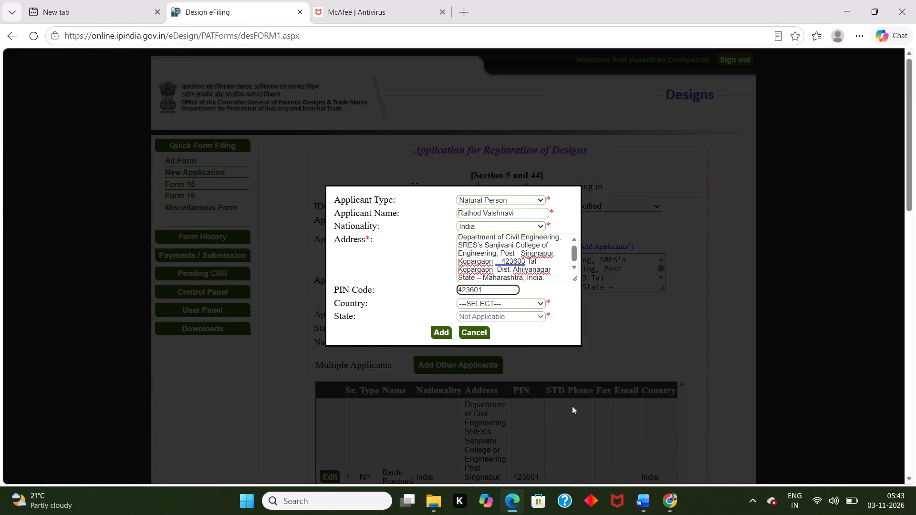
# Set the additional applicant's country to India and state to Maharashtra, and add the applicant to the application.
pyautogui.click(519, 306)
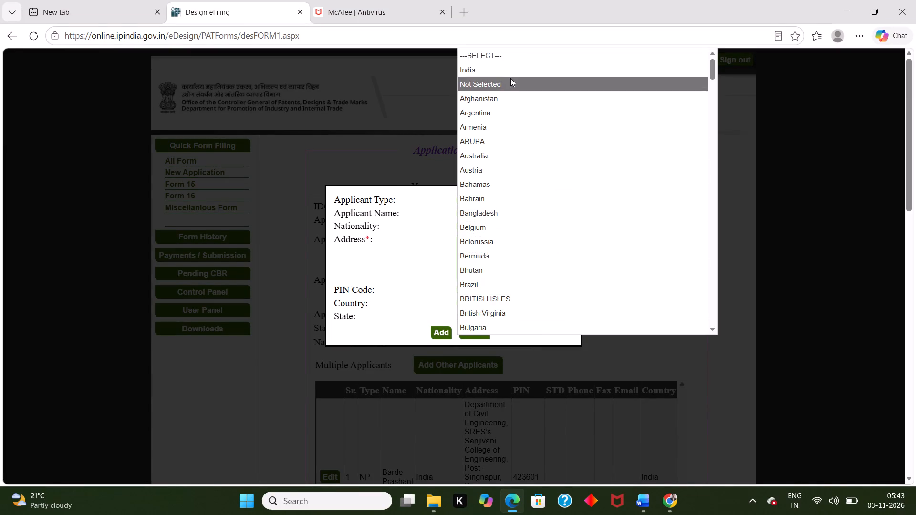
pyautogui.doubleClick(510, 72)
pyautogui.click(512, 318)
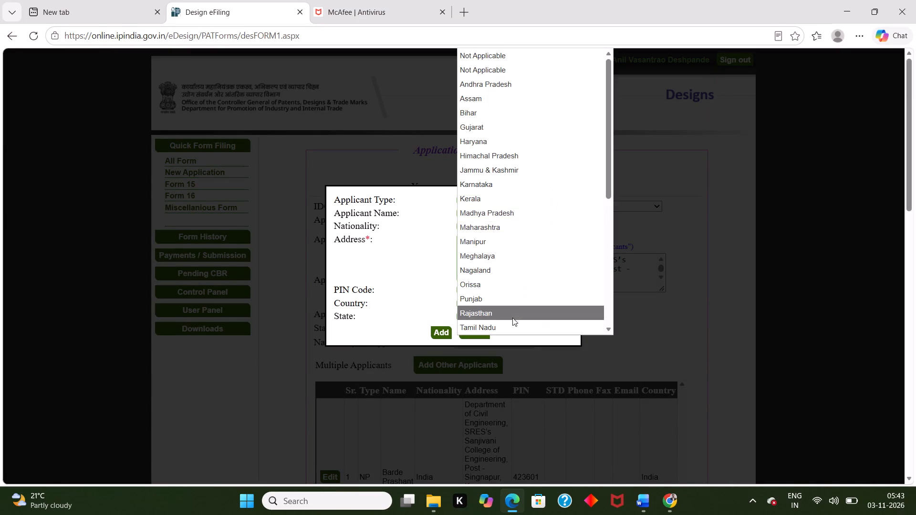
pyautogui.click(507, 232)
pyautogui.click(441, 333)
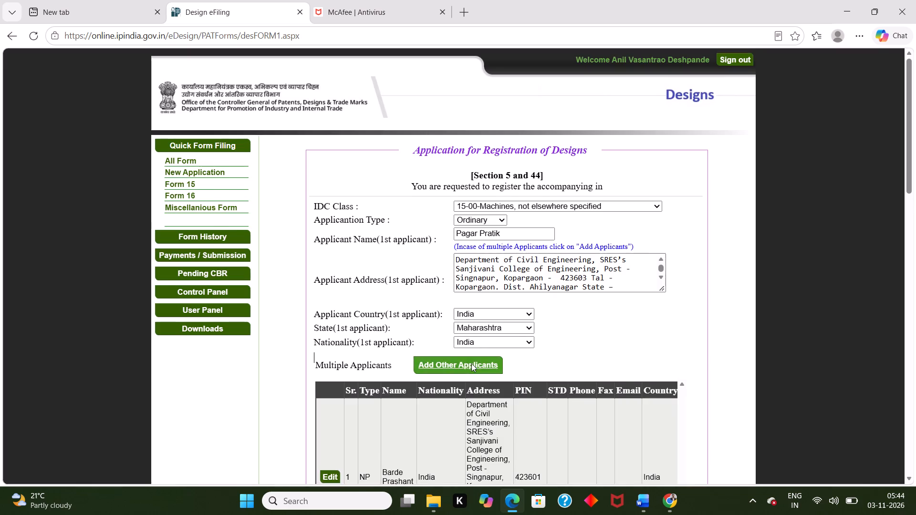
# Start another additional applicant entry for the application.
pyautogui.scroll(-11, 472, 365)
pyautogui.scroll(12, 473, 366)
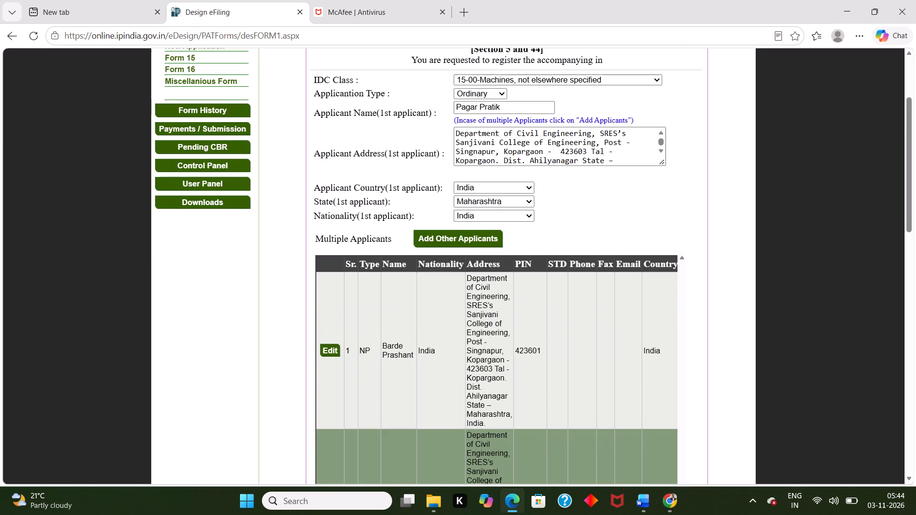
pyautogui.scroll(2, 473, 366)
pyautogui.click(467, 360)
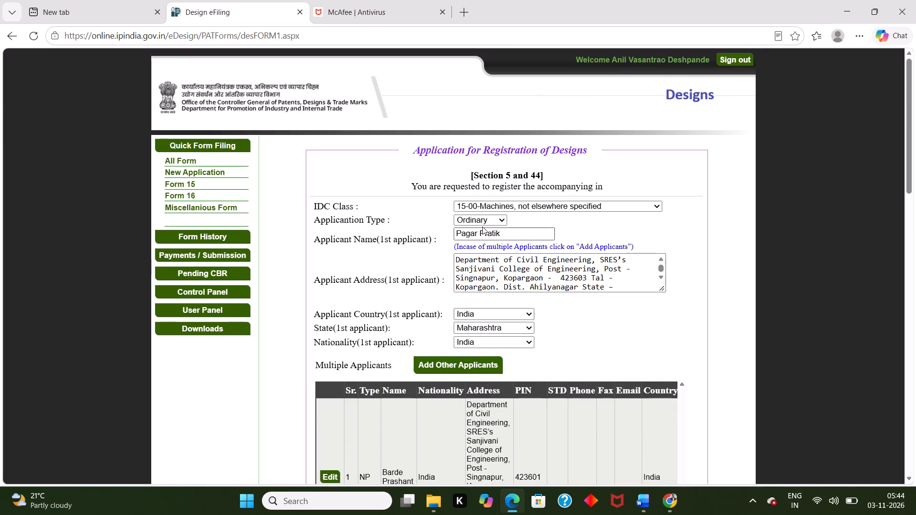
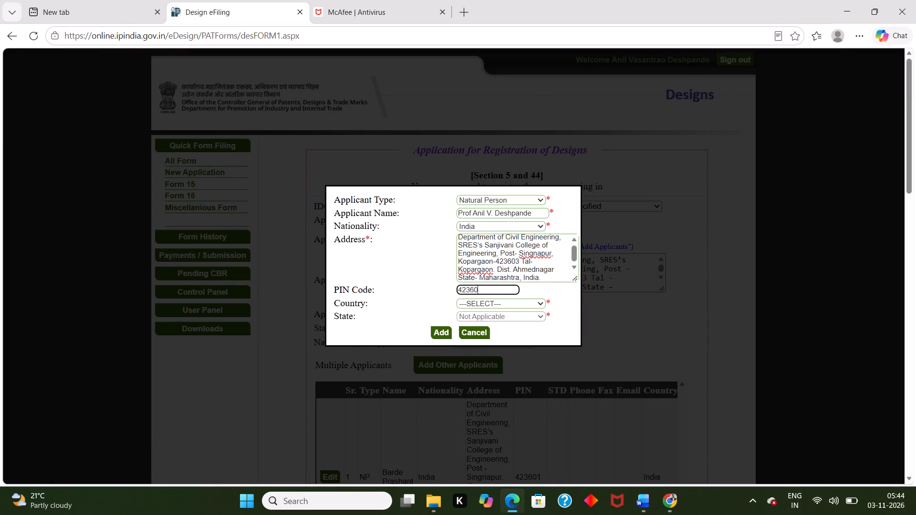
# Complete the additional applicant's postal PIN code, set the country to India and state to Maharashtra, and add the applicant.
pyautogui.write('1')
pyautogui.click(497, 301)
pyautogui.doubleClick(491, 67)
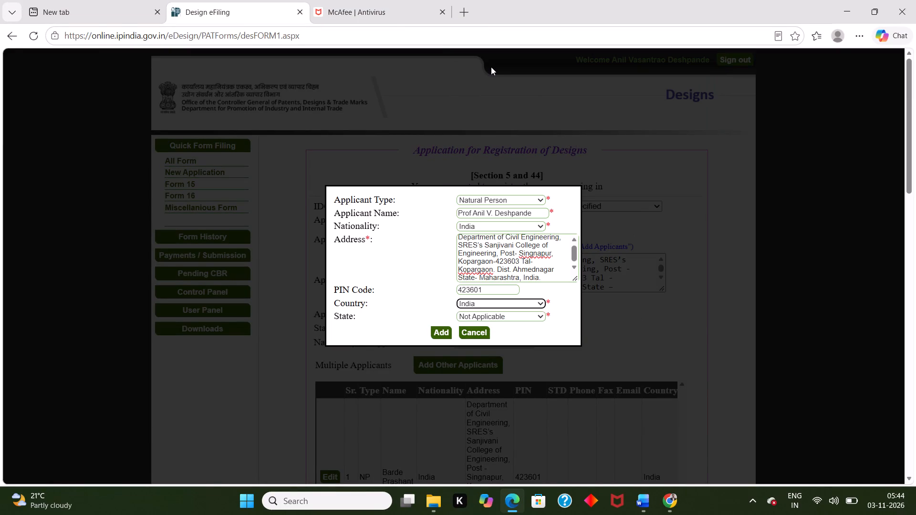
pyautogui.click(502, 317)
pyautogui.click(499, 229)
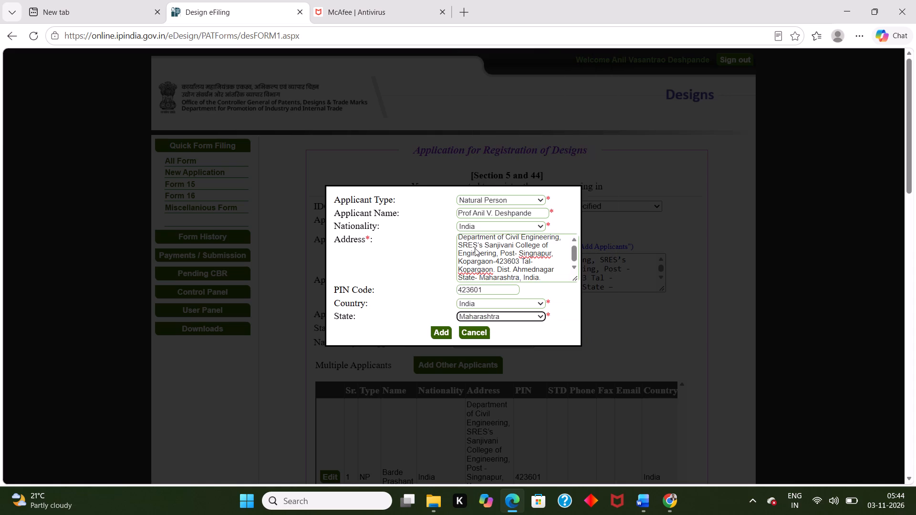
pyautogui.click(438, 332)
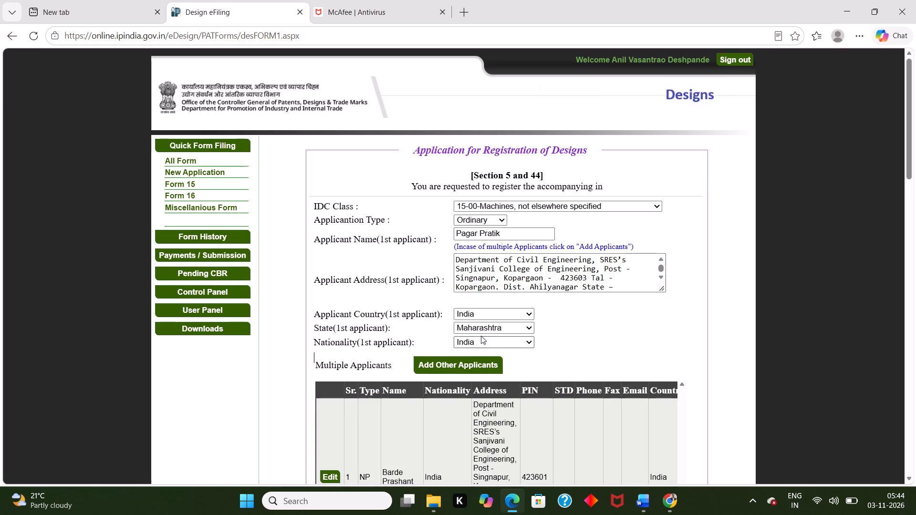
pyautogui.scroll(-20, 494, 342)
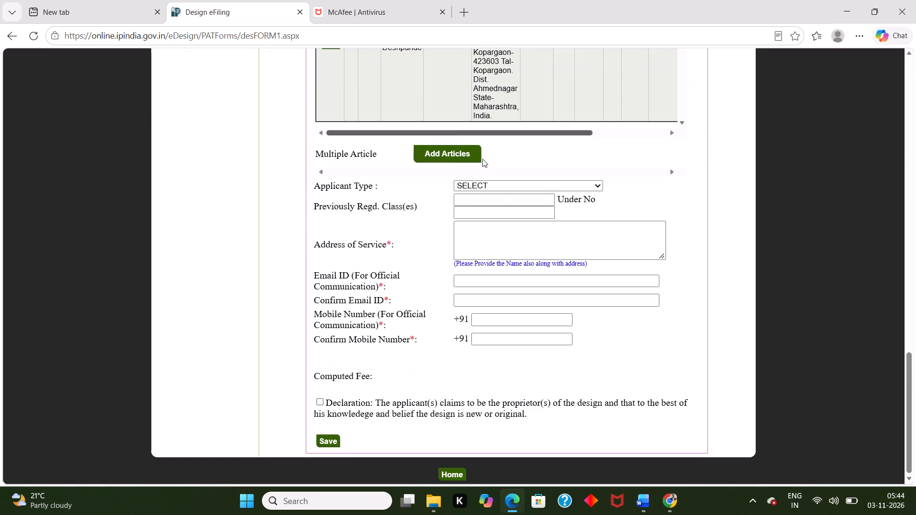
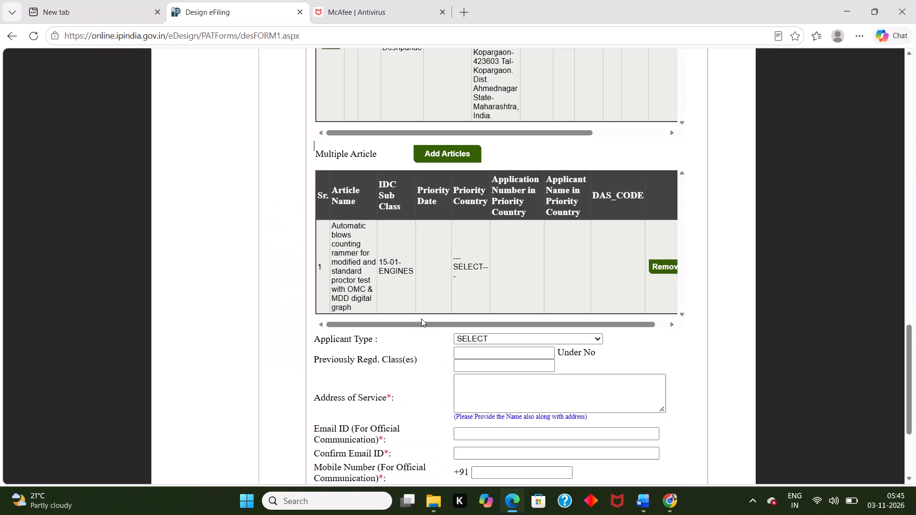
# Set the application's overall applicant type, below the article table, to Natural Person.
pyautogui.scroll(-2, 495, 336)
pyautogui.click(534, 218)
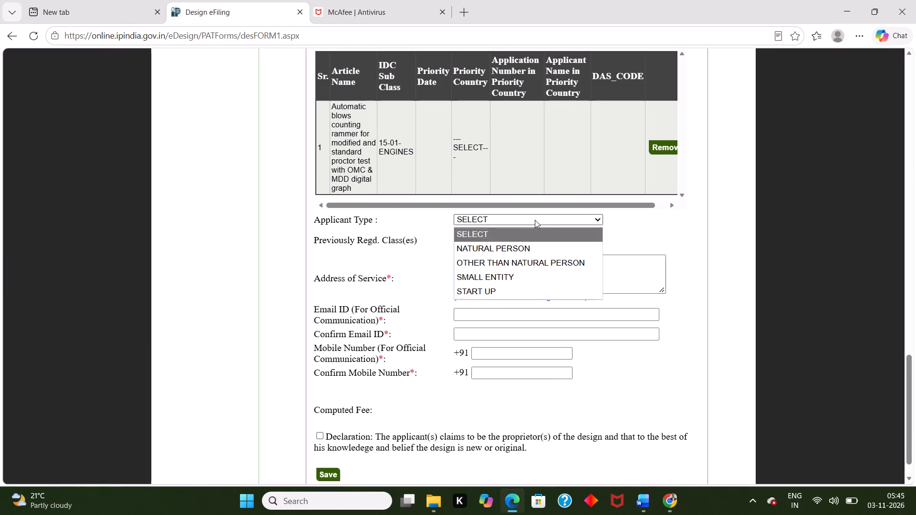
pyautogui.click(506, 249)
pyautogui.click(506, 236)
pyautogui.click(491, 271)
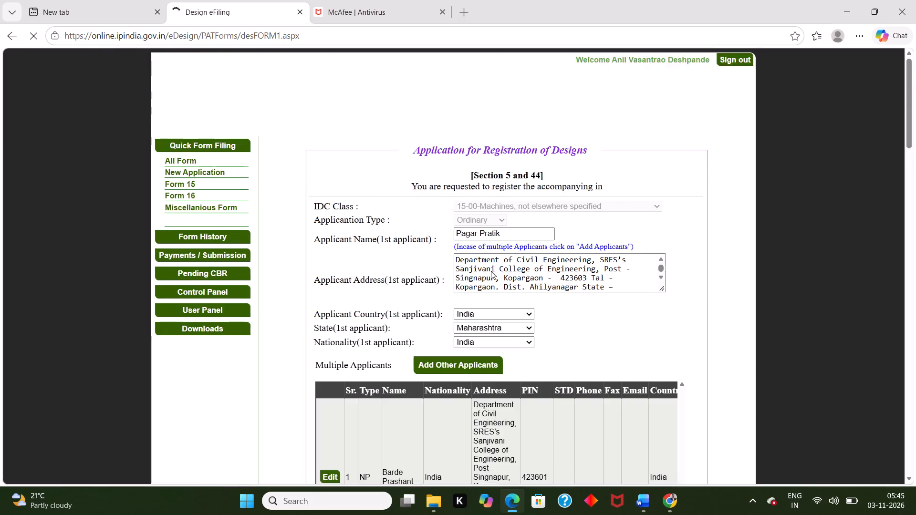
# Paste the copied address into the application's Address of Service.
pyautogui.scroll(-18, 501, 319)
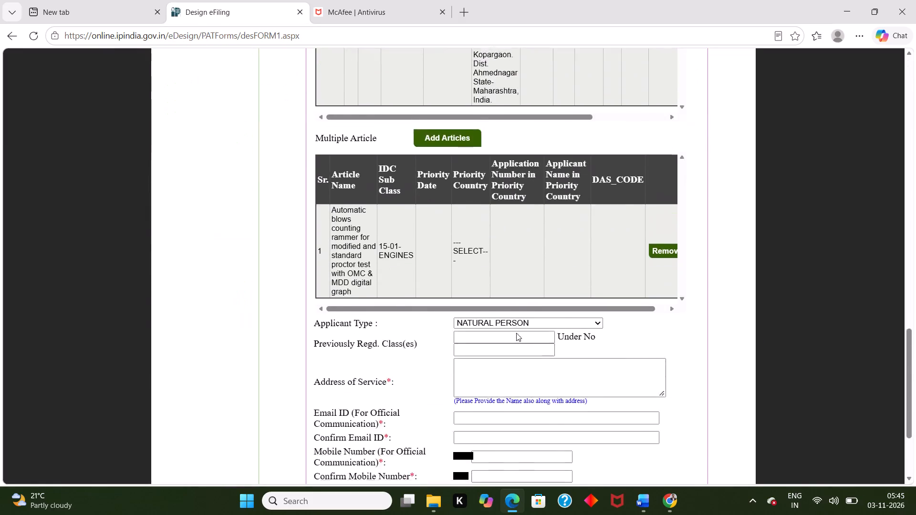
pyautogui.scroll(-4, 516, 333)
pyautogui.click(508, 252)
pyautogui.rightClick(508, 252)
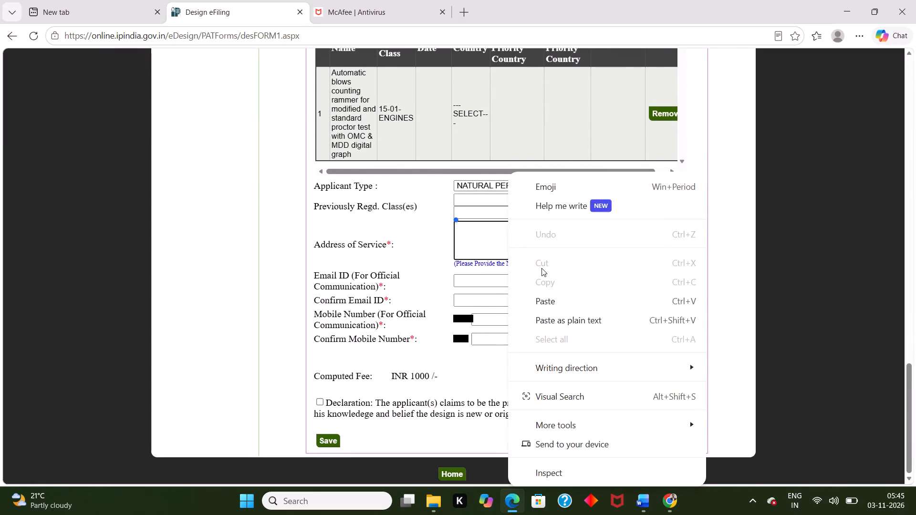
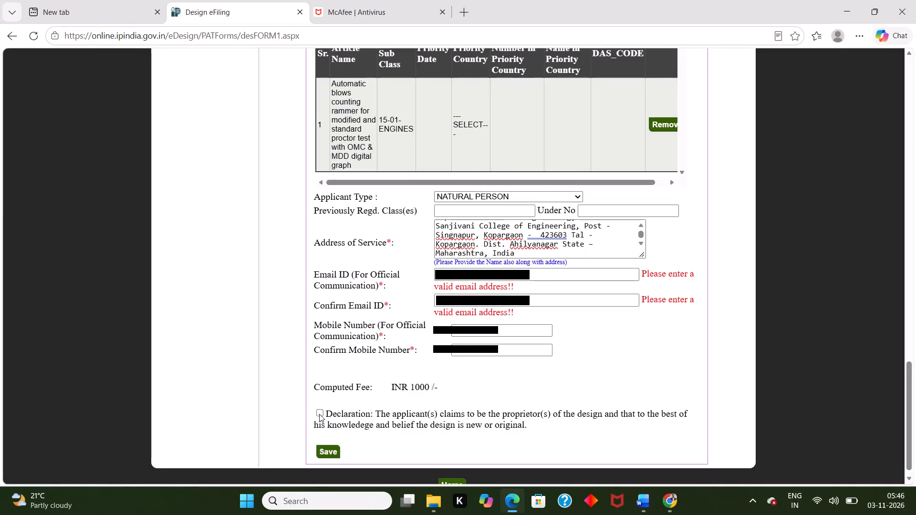
# Save the completed application for registration of designs.
pyautogui.click(332, 450)
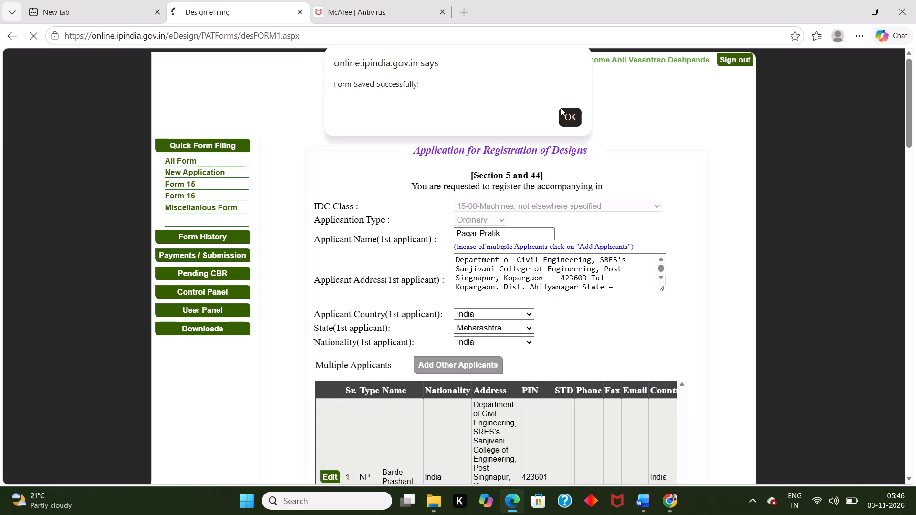
pyautogui.click(567, 114)
# Open the form history options of the design filing portal.
pyautogui.click(209, 229)
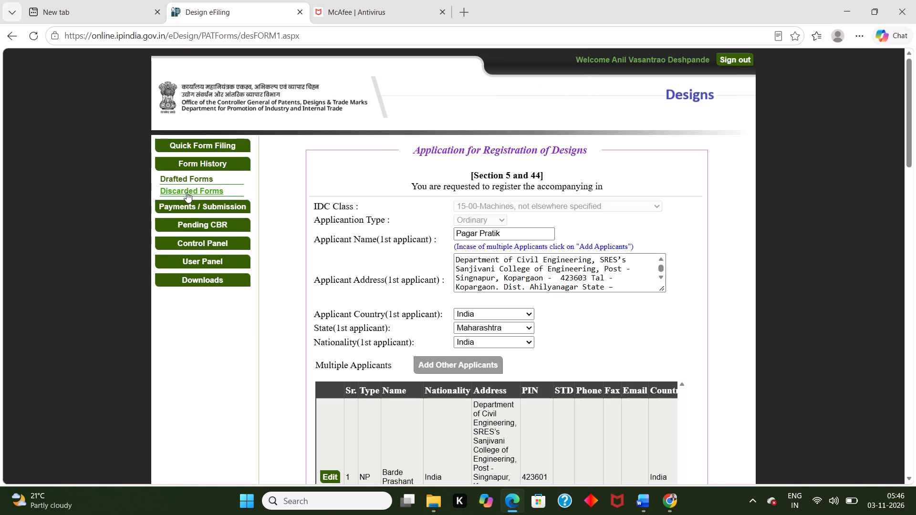
# Open the list of drafted forms and preview the Form 1 draft TEMP/D-1/45654/2026-KOL, closing the preview after checking it.
pyautogui.click(188, 177)
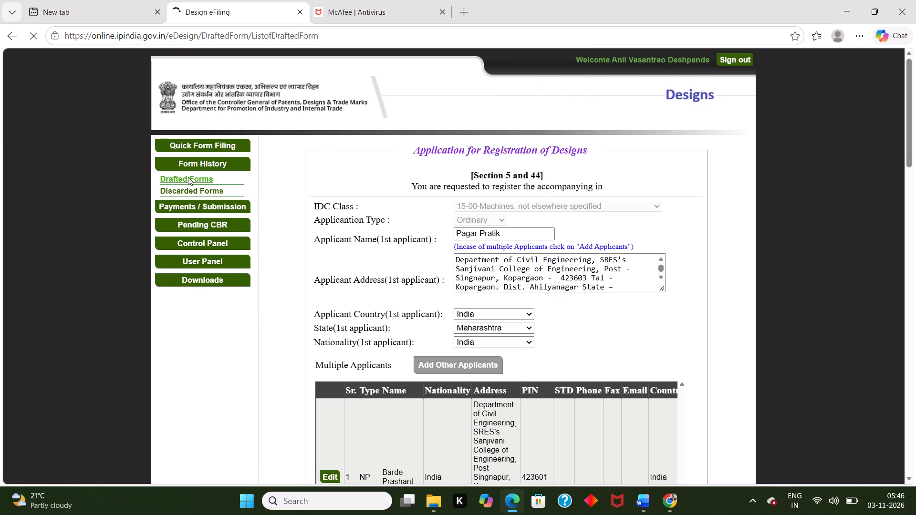
pyautogui.click(319, 200)
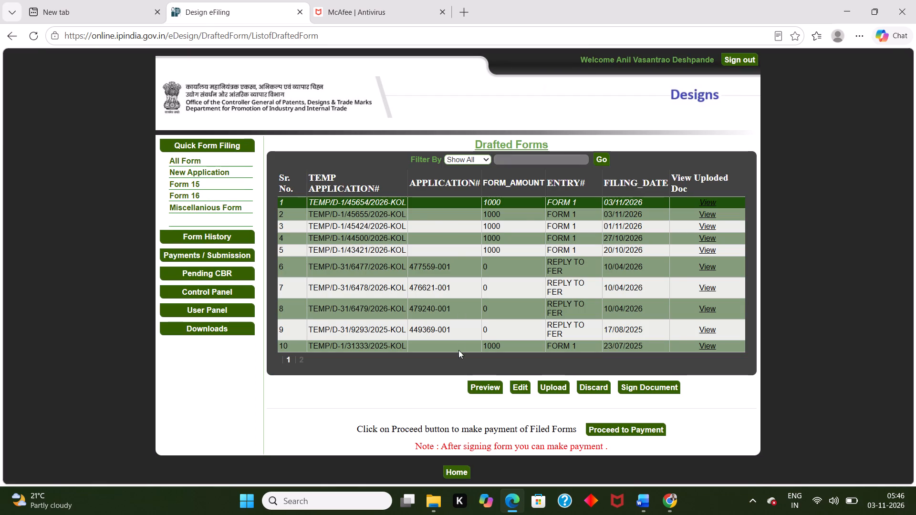
pyautogui.click(482, 386)
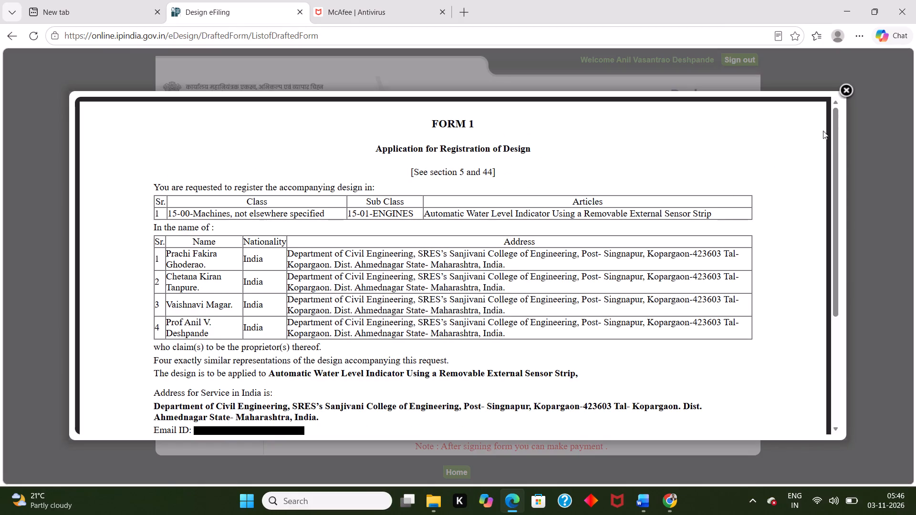
pyautogui.doubleClick(843, 86)
# Preview the Form 1 draft TEMP/D-1/45655/2026-KOL and start printing it as a PDF.
pyautogui.click(577, 212)
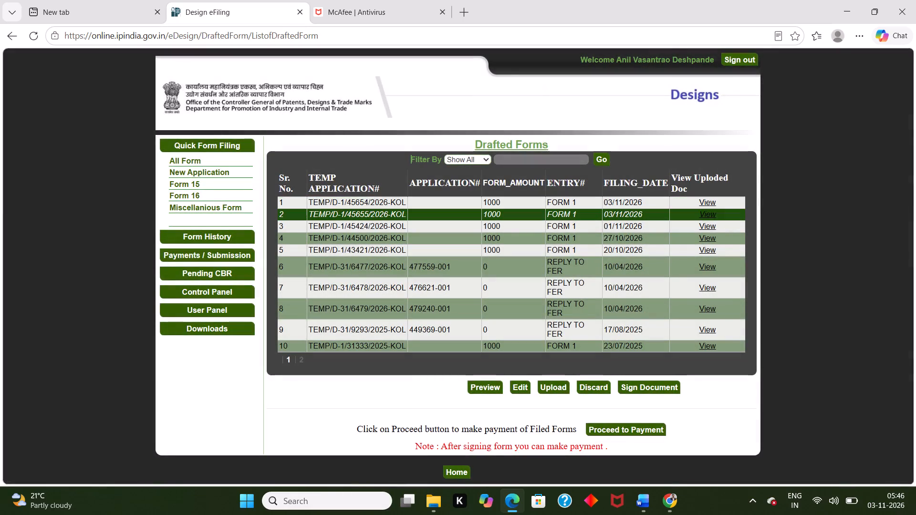
pyautogui.click(476, 394)
pyautogui.click(482, 387)
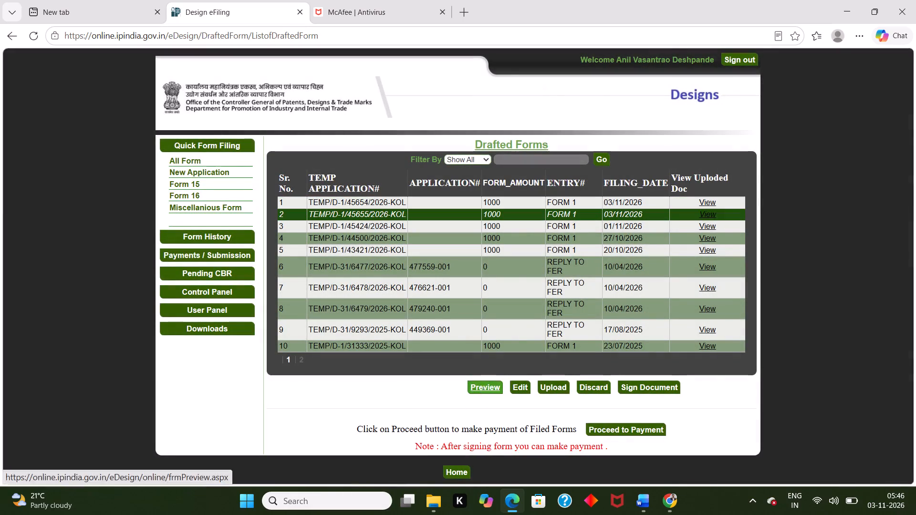
pyautogui.scroll(-9, 268, 349)
pyautogui.scroll(-1, 602, 412)
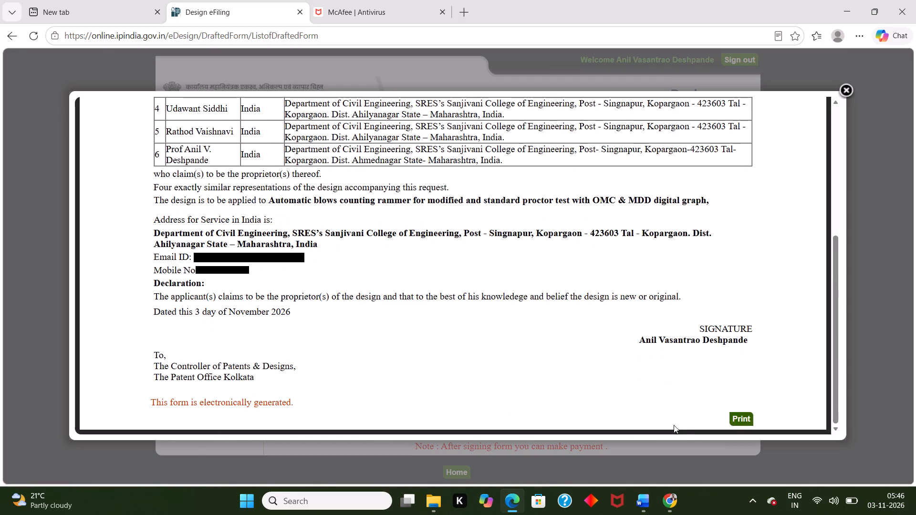
pyautogui.click(753, 412)
pyautogui.click(743, 416)
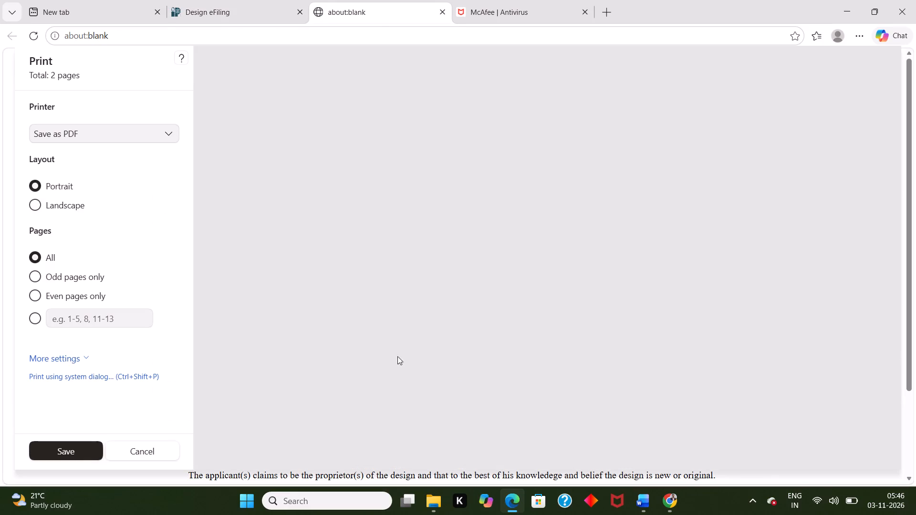
# Save the two-page Form 1 as a PDF in Downloads, using the second listed applicant's first name and surname as the file name.
pyautogui.click(73, 448)
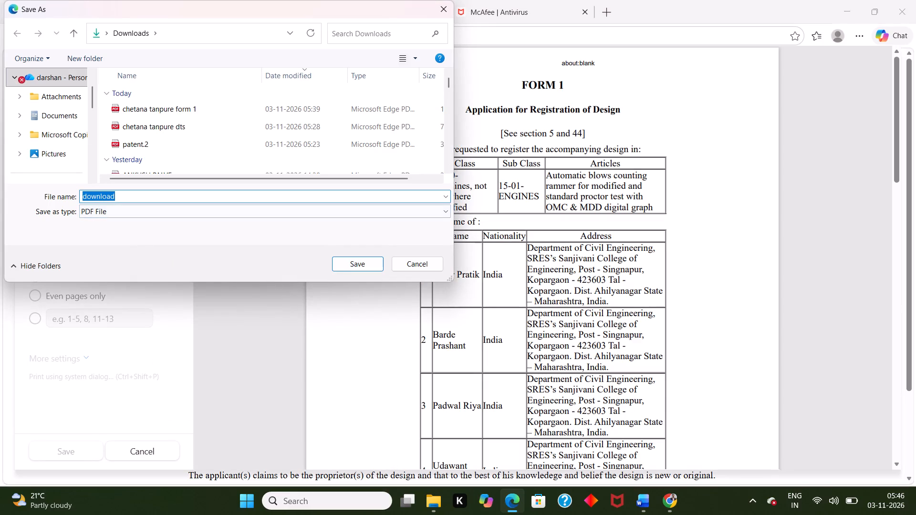
pyautogui.press('BackSpace')
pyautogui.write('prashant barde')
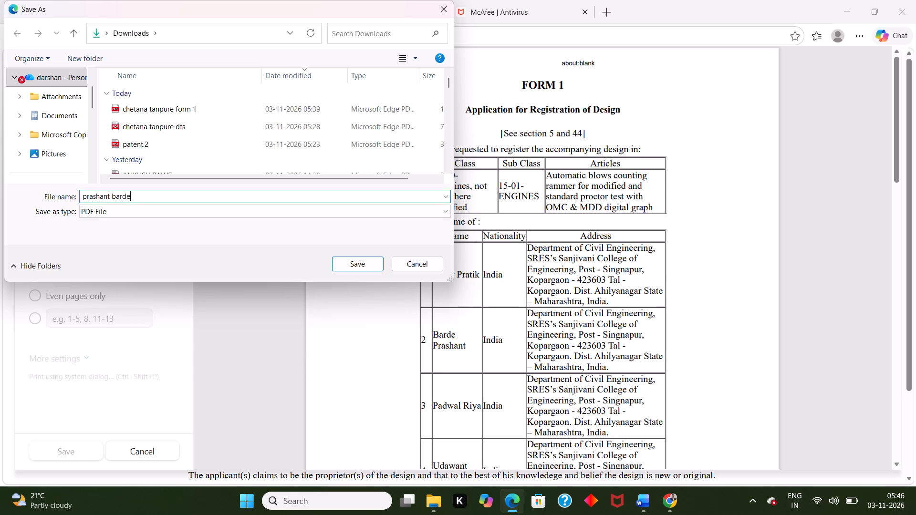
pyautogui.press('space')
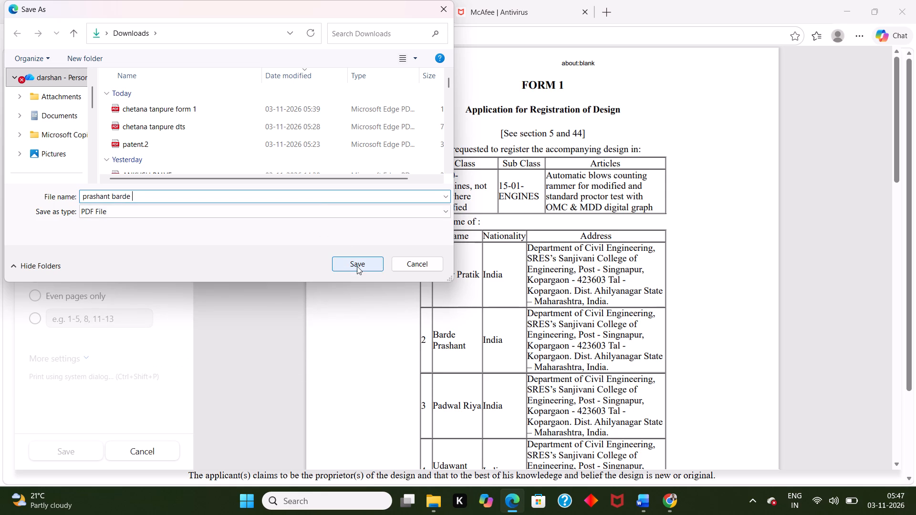
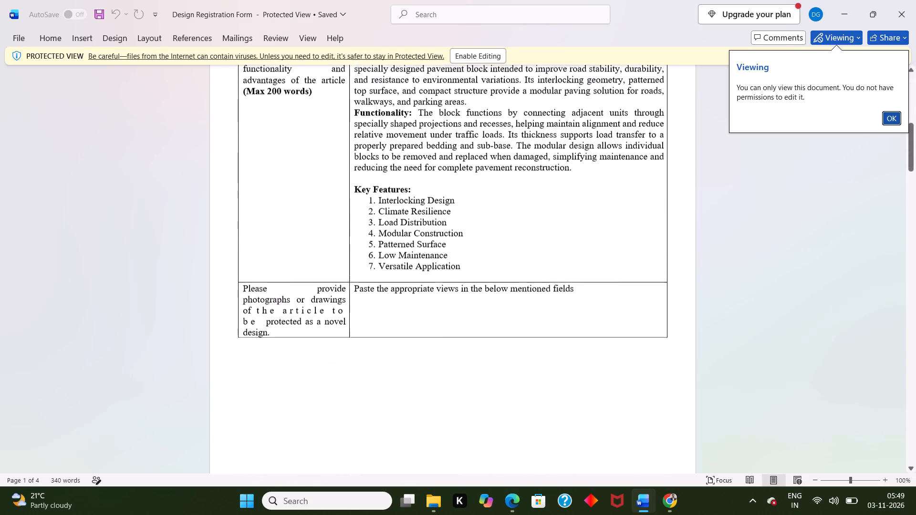
# Examine the Smart Interlocking Climate-Resilient Road Block's description, key features and article views in the Design Registration Form document.
pyautogui.scroll(-16, 459, 228)
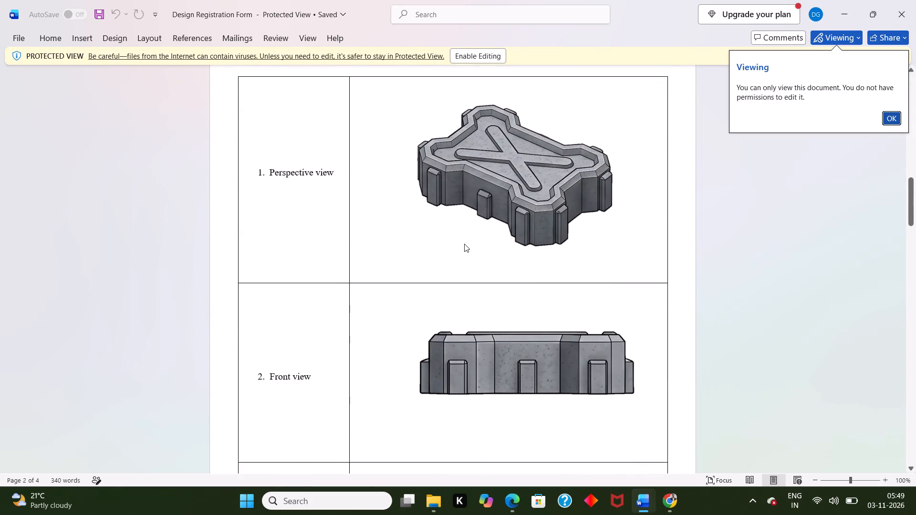
pyautogui.scroll(-9, 464, 244)
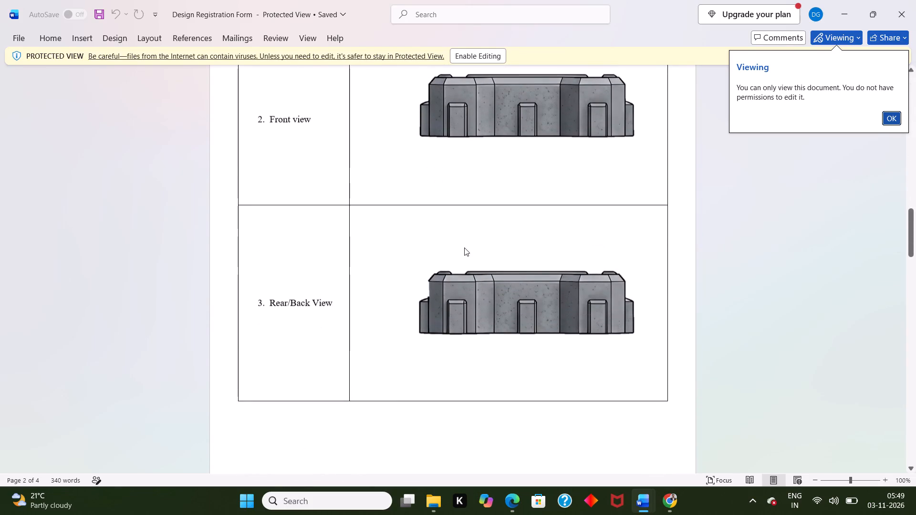
pyautogui.scroll(-3, 464, 247)
pyautogui.scroll(20, 464, 247)
pyautogui.scroll(1, 464, 247)
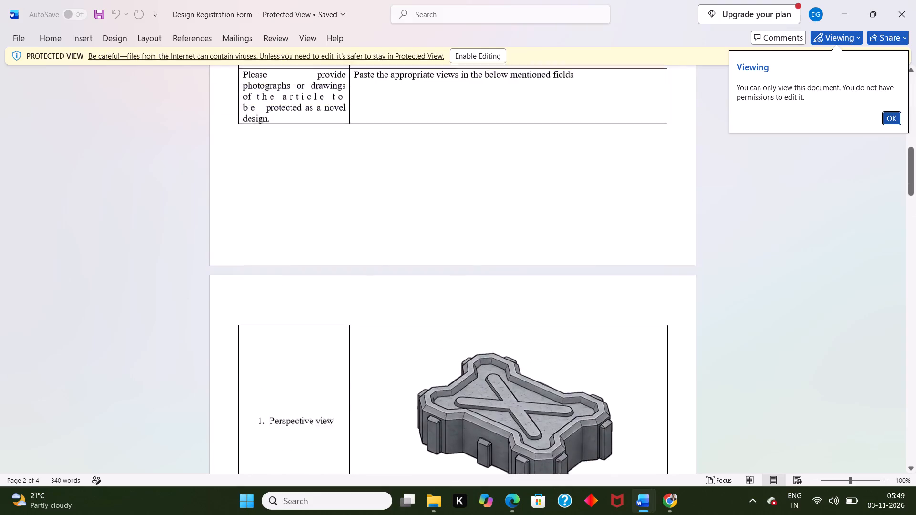
pyautogui.scroll(4, 467, 243)
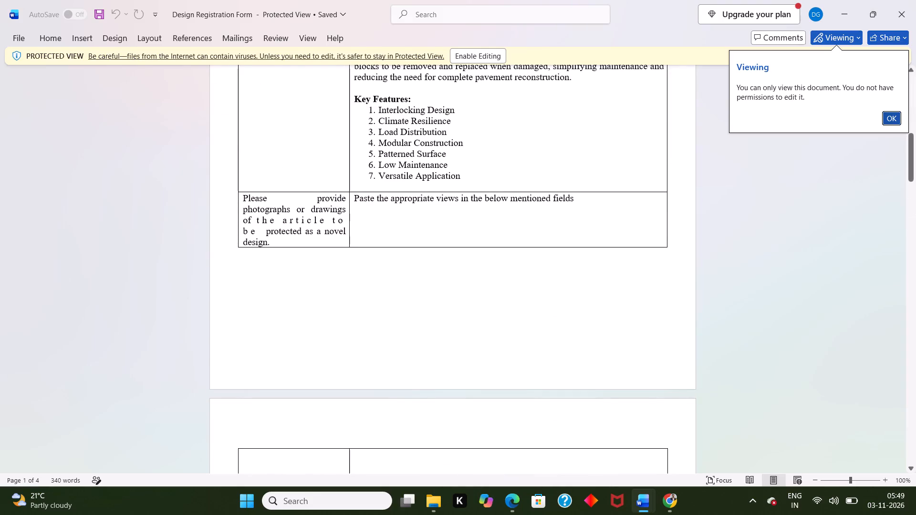
pyautogui.scroll(8, 446, 212)
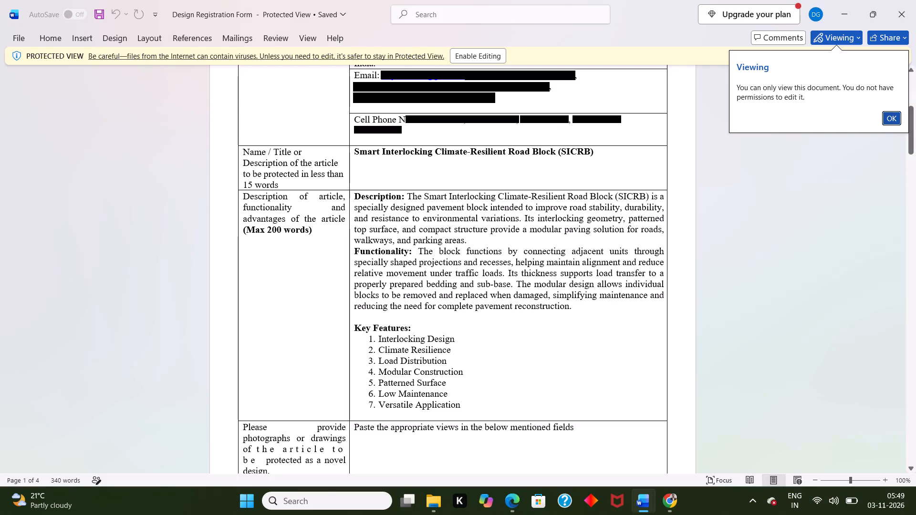
# Enable editing of the protected Design Registration Form document and print it to a PDF file.
pyautogui.hotkey('ctrl', 'p')
pyautogui.scroll(3, 678, 209)
pyautogui.click(501, 56)
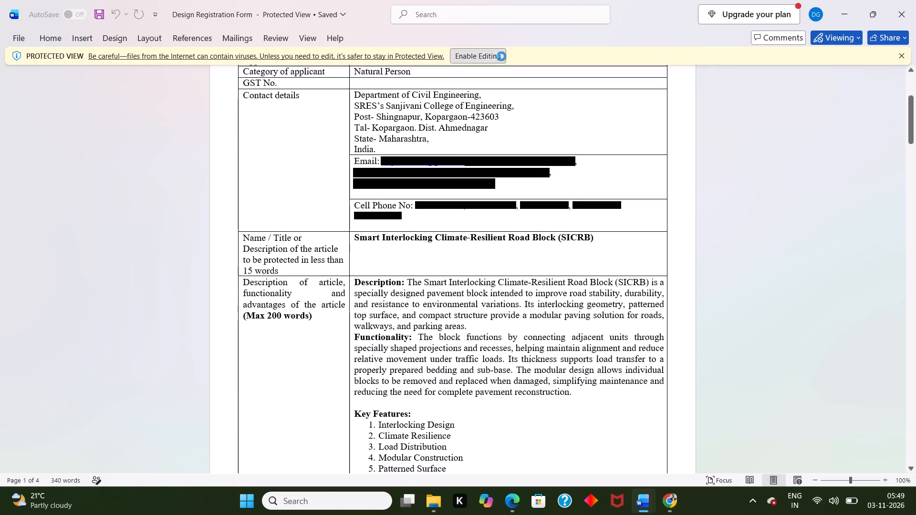
pyautogui.hotkey('ctrl', 'p')
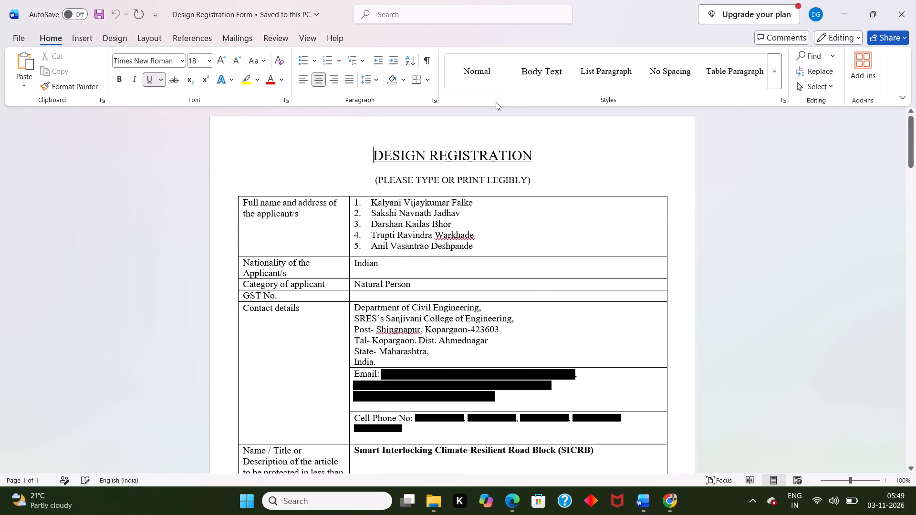
pyautogui.click(127, 65)
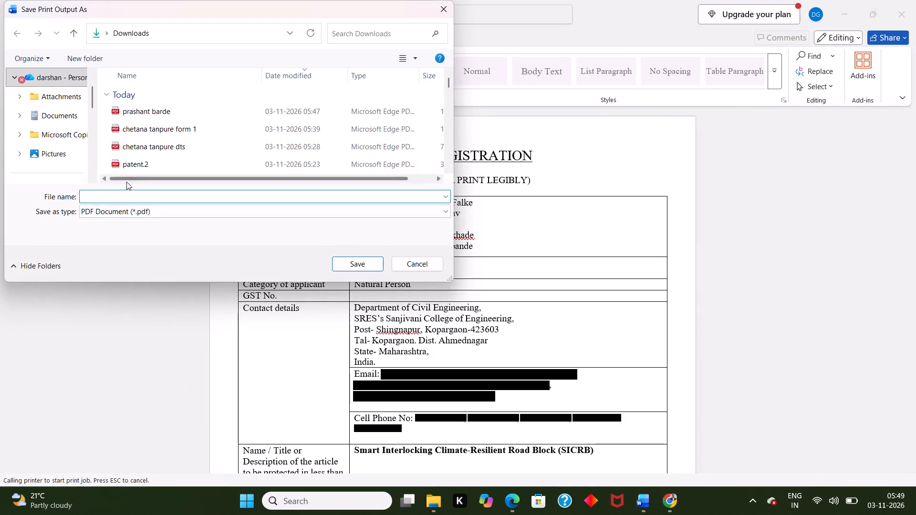
# Name the PDF output of the road block Design Registration Form with the applicant's name followed by "dts" in Downloads.
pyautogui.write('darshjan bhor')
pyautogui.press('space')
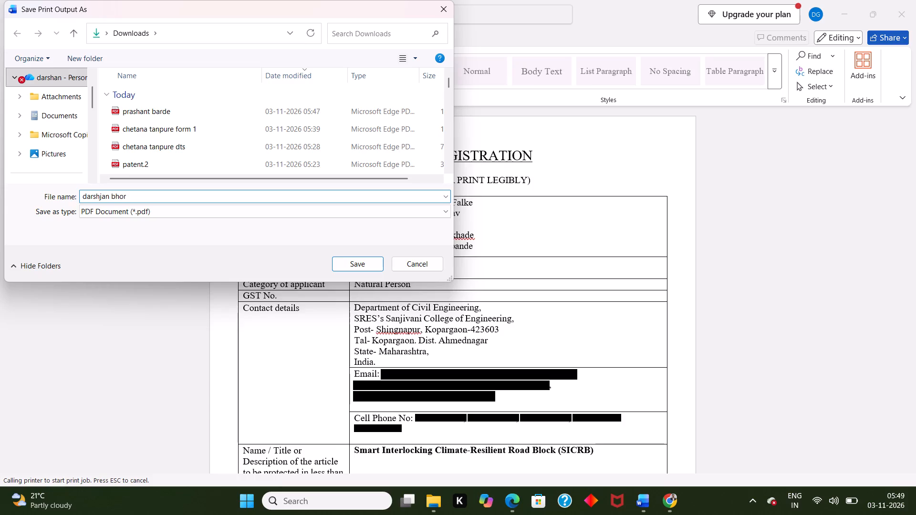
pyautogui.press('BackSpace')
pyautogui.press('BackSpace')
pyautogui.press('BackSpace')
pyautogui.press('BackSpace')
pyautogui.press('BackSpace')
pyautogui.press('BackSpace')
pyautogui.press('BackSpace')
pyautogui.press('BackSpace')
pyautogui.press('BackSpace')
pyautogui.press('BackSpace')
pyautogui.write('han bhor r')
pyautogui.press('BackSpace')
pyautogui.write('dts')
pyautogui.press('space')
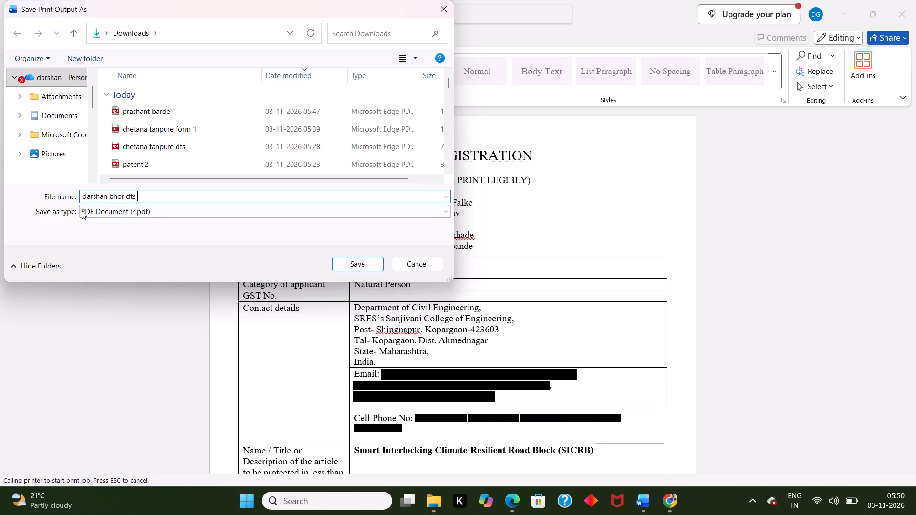